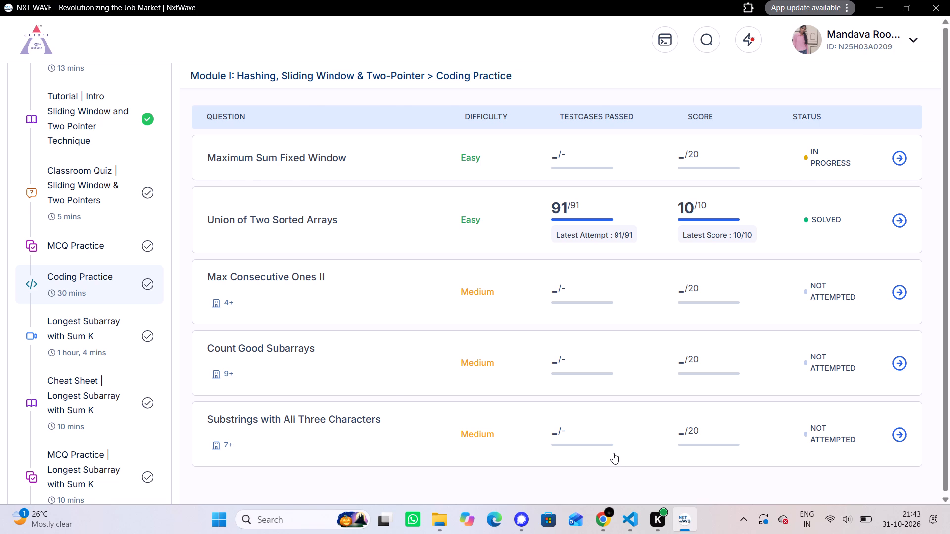
Switch to Chrome and review the question requirements on page 3 of Lab_Report_1.pdf and the Lab Report 1 assessment page.
key(alt+Tab)
key(alt+Tab)
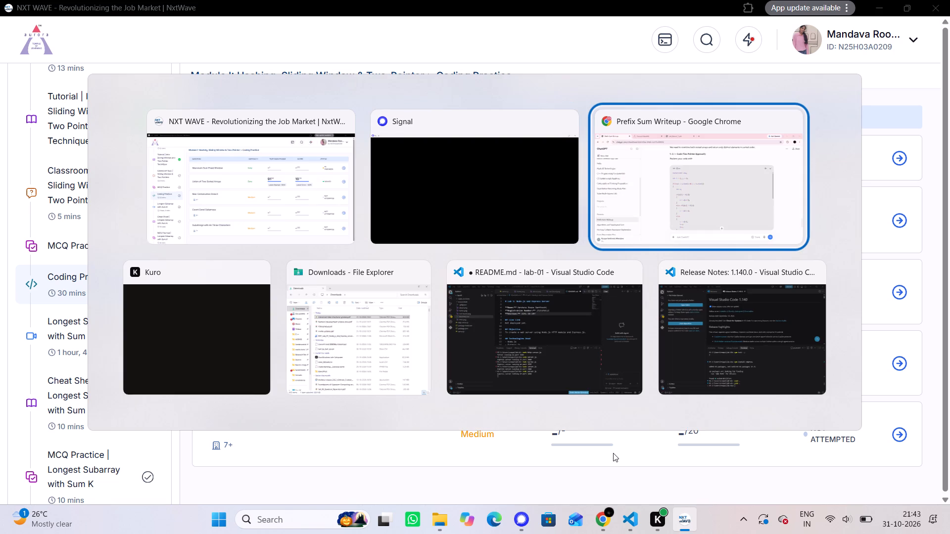
click(421, 0)
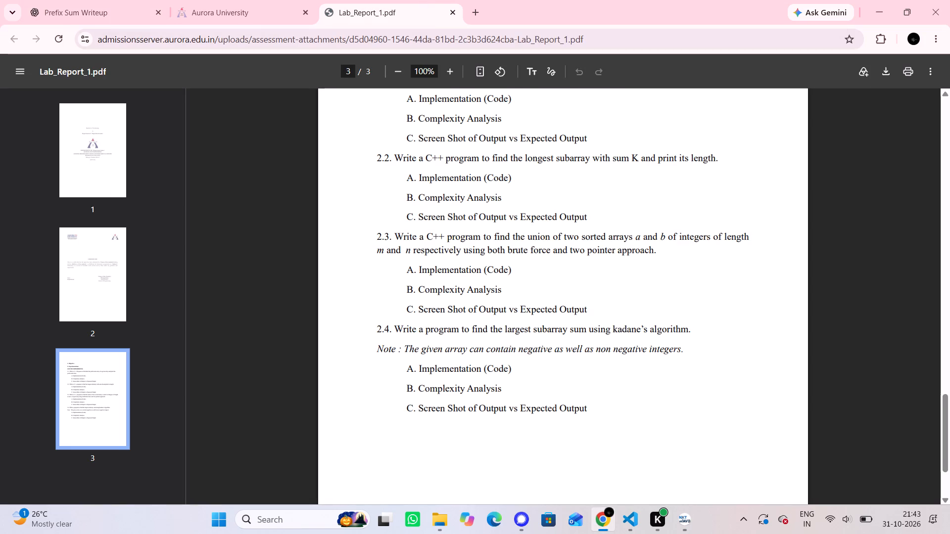
scroll(474, 363, down, 2)
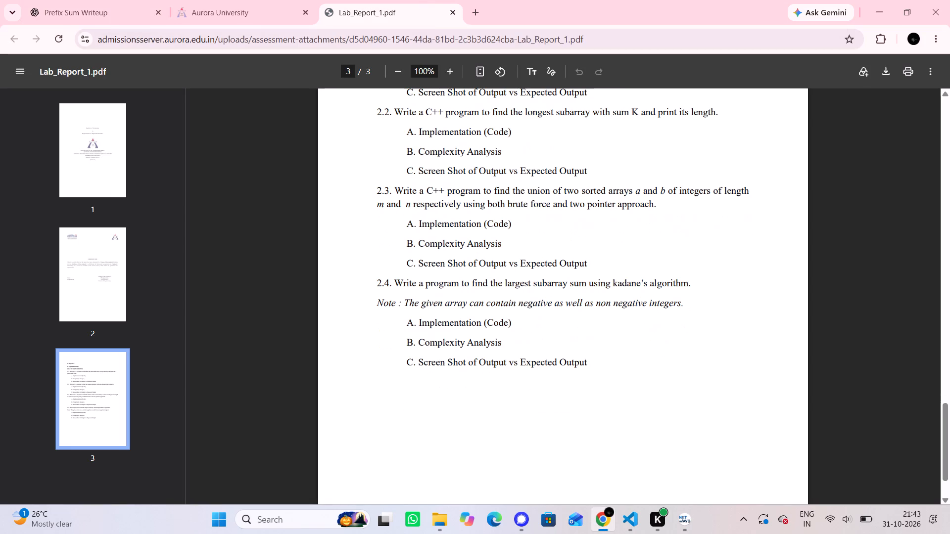
scroll(474, 363, down, 1)
scroll(486, 248, down, 1)
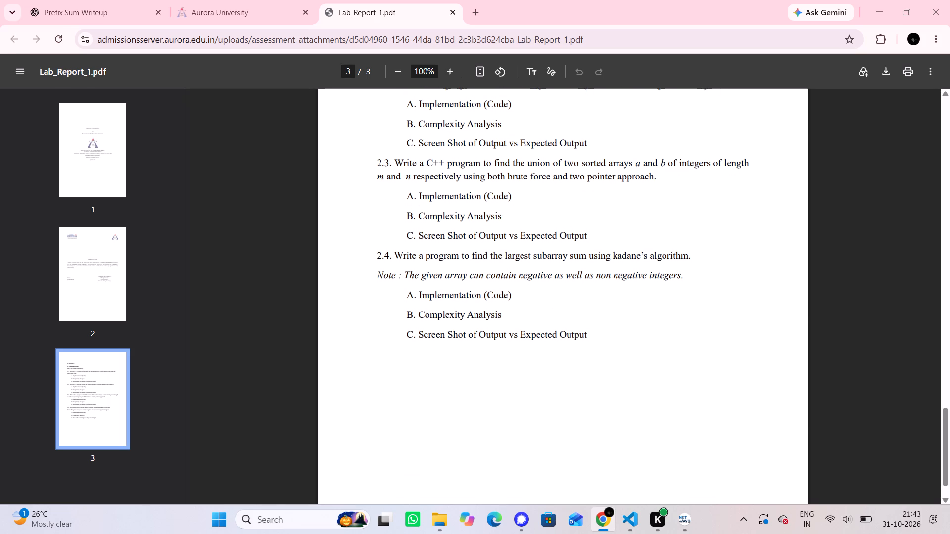
key(alt+Tab)
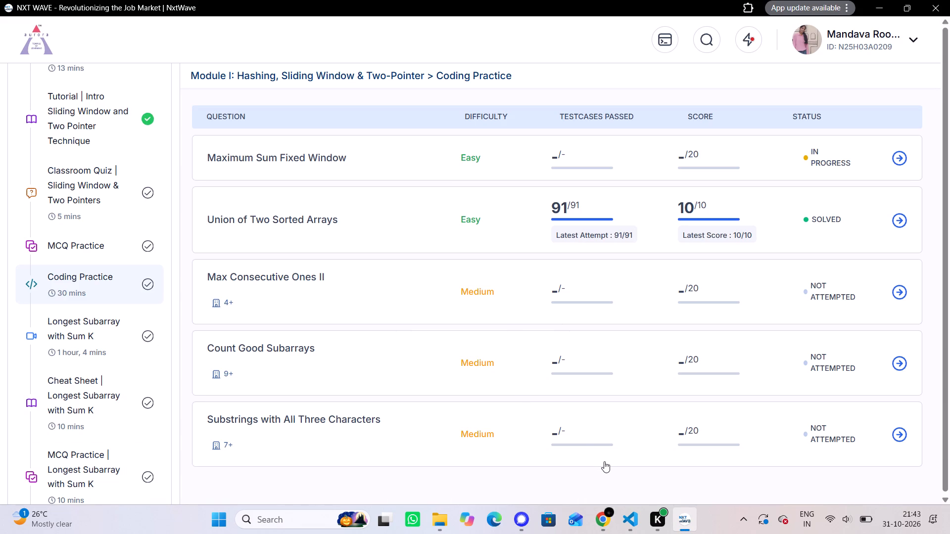
click(605, 514)
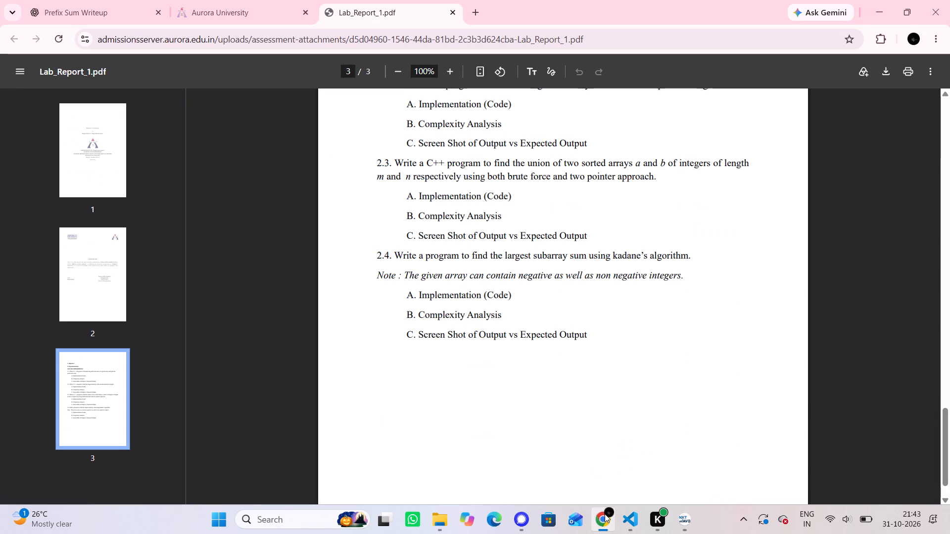
click(231, 0)
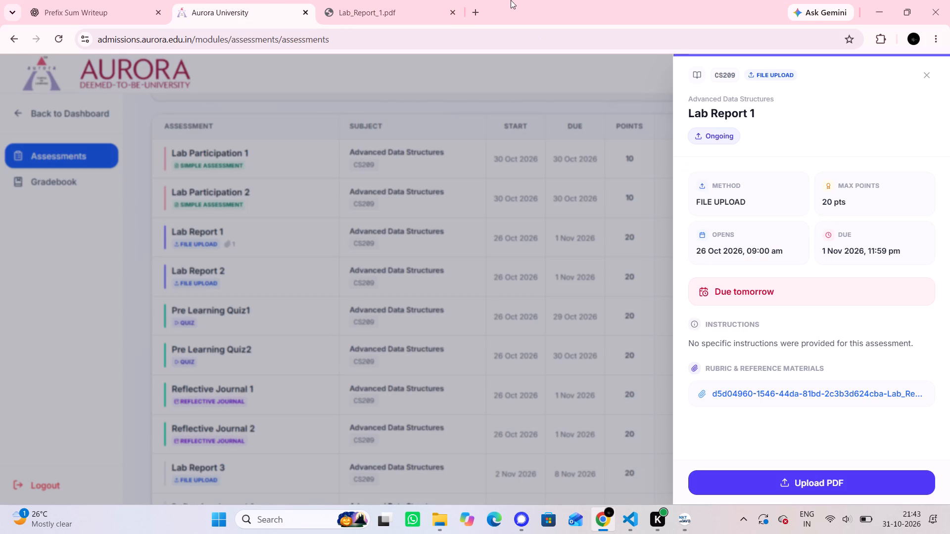
Open a blank Word document online in a new browser tab.
click(480, 13)
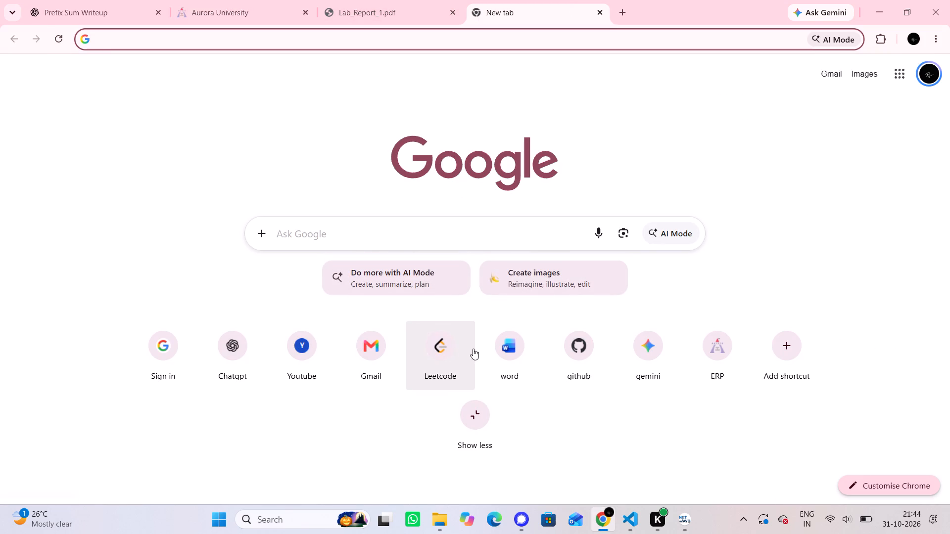
click(496, 356)
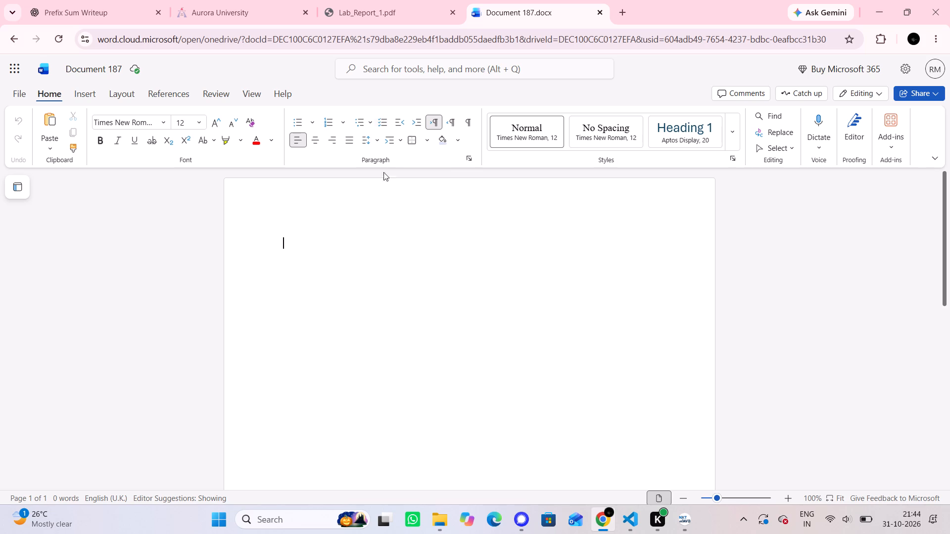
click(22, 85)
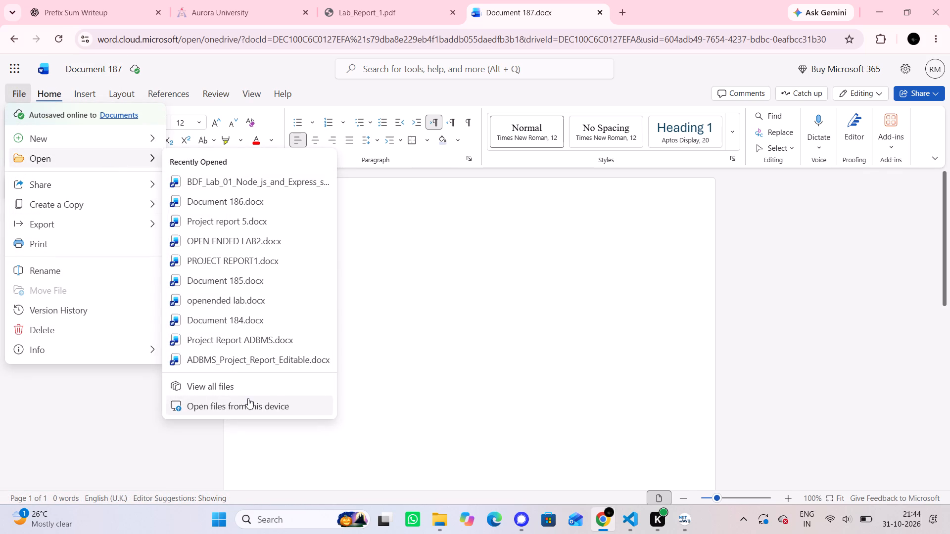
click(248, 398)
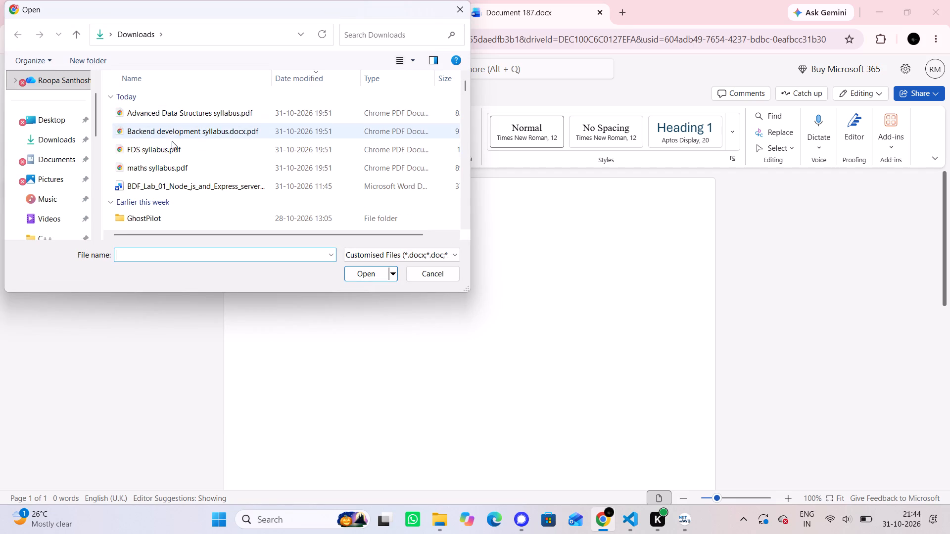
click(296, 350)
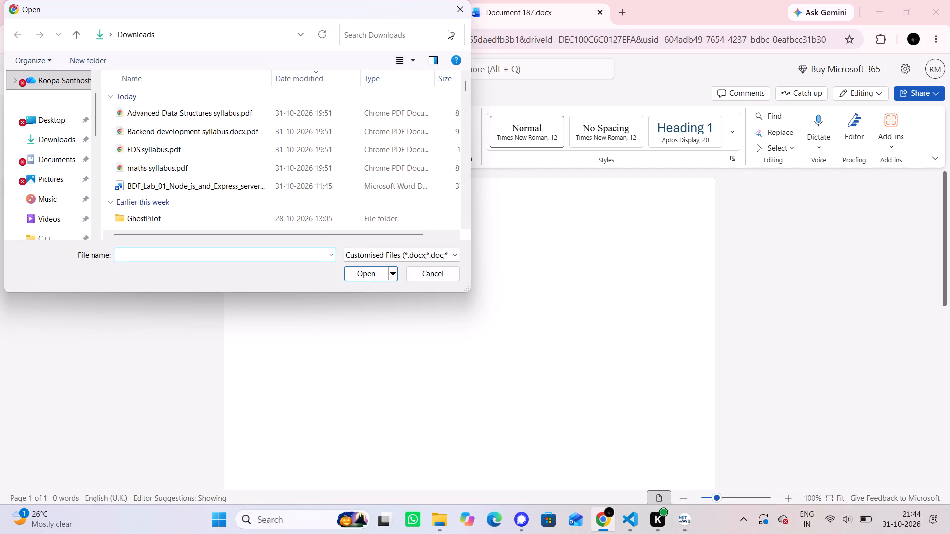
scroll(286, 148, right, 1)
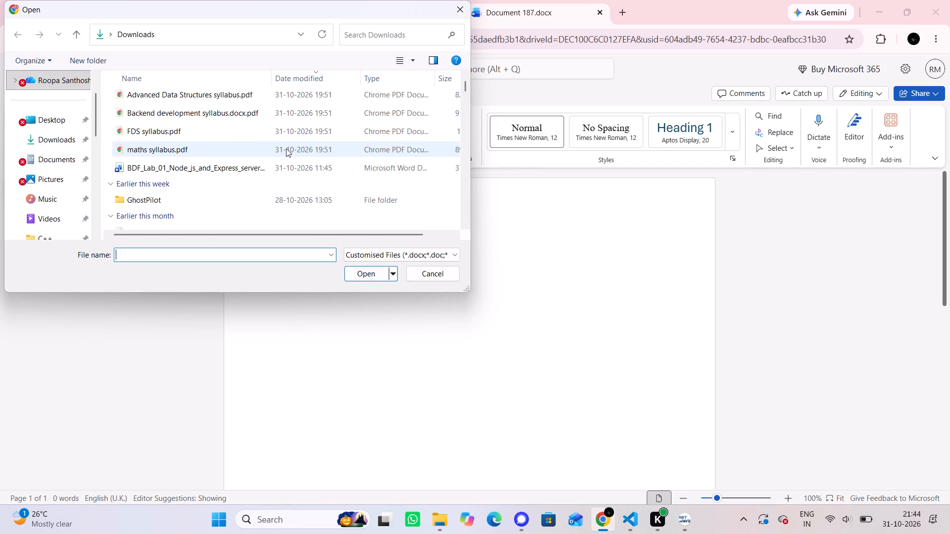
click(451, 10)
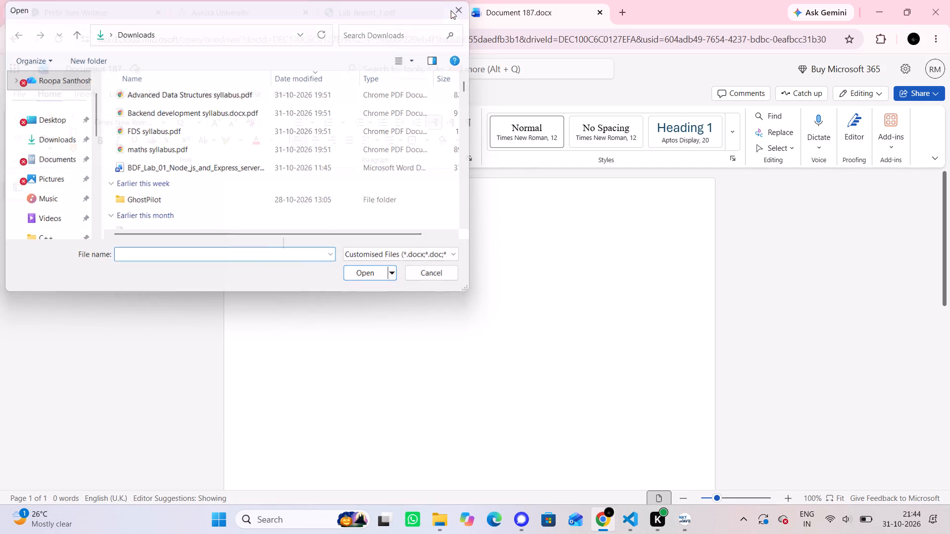
Download Lab_Report_1.pdf into the Kanchi images folder, keeping its suggested file name.
click(358, 11)
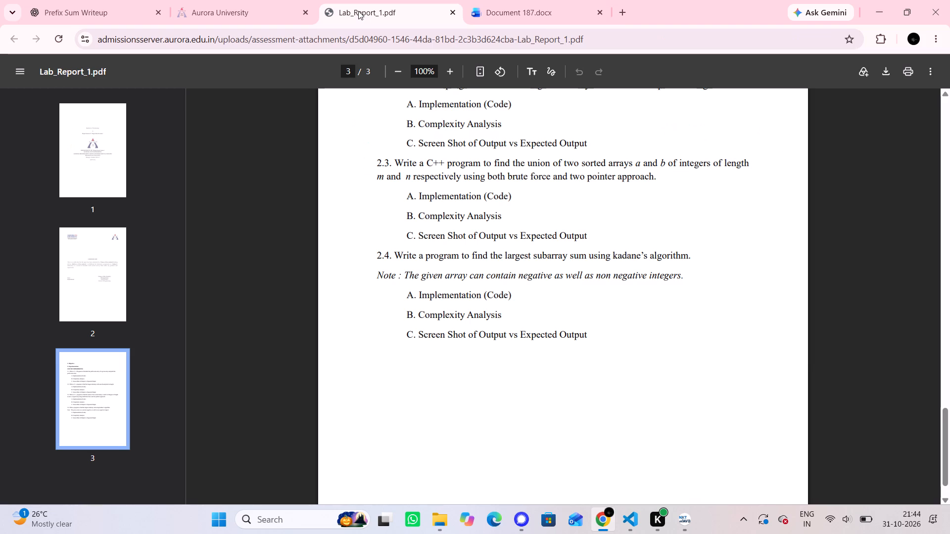
click(890, 74)
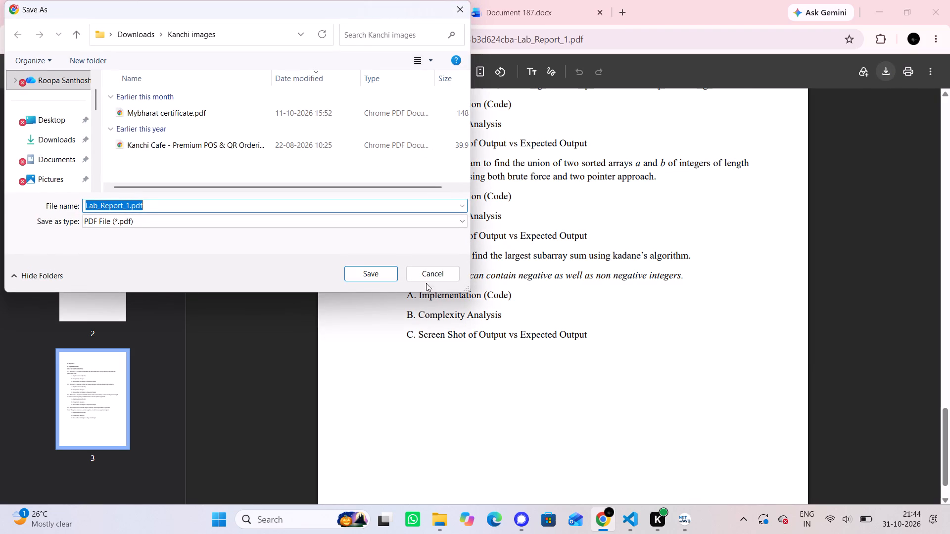
click(381, 275)
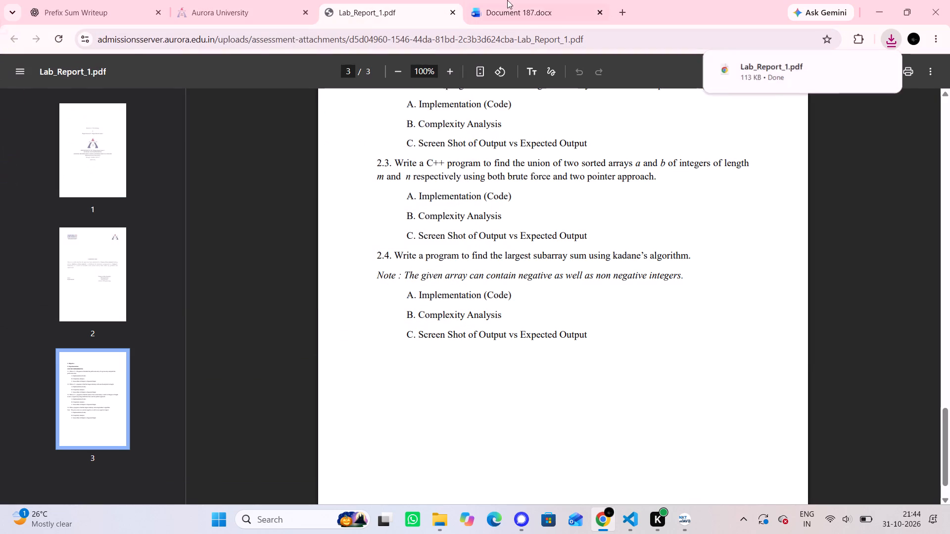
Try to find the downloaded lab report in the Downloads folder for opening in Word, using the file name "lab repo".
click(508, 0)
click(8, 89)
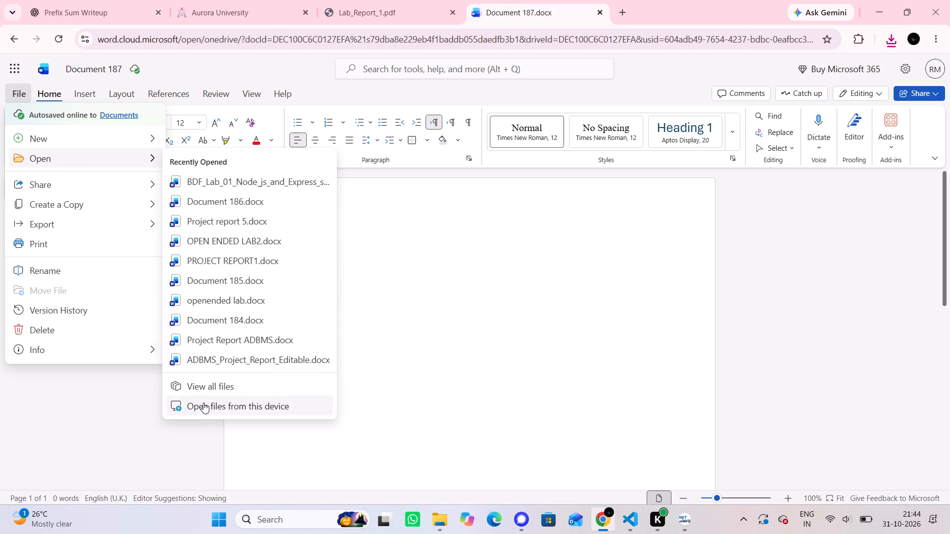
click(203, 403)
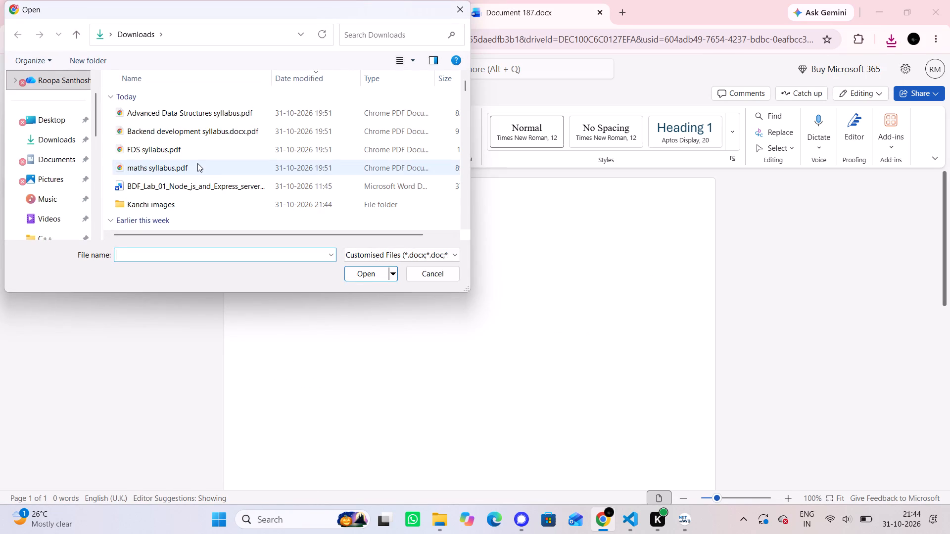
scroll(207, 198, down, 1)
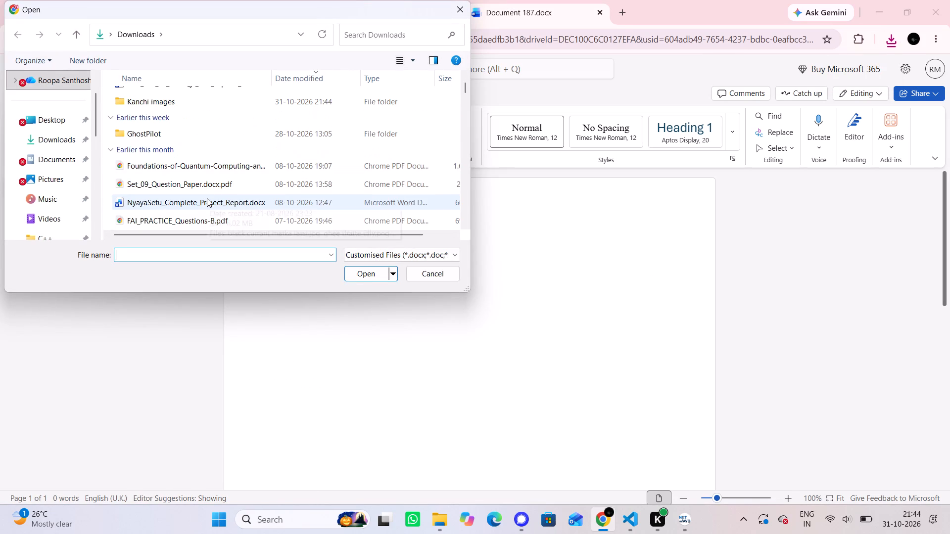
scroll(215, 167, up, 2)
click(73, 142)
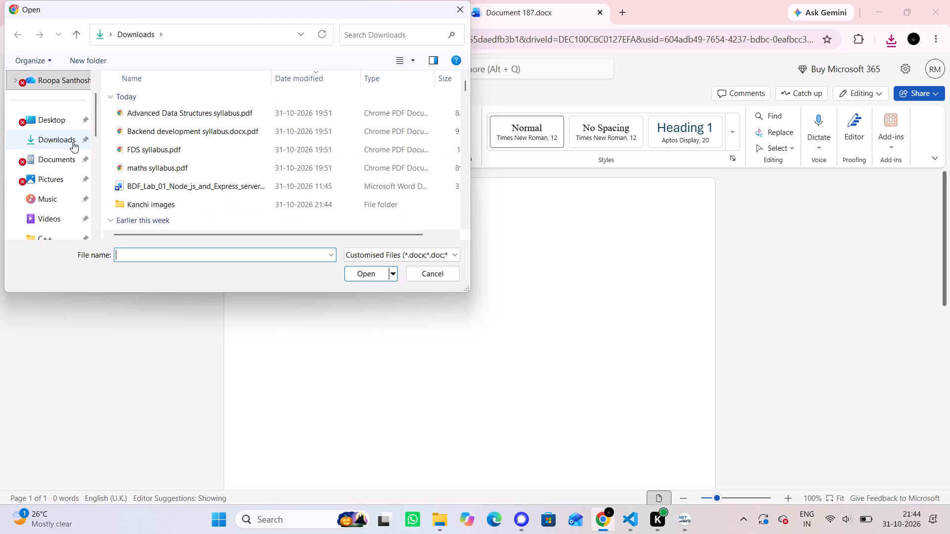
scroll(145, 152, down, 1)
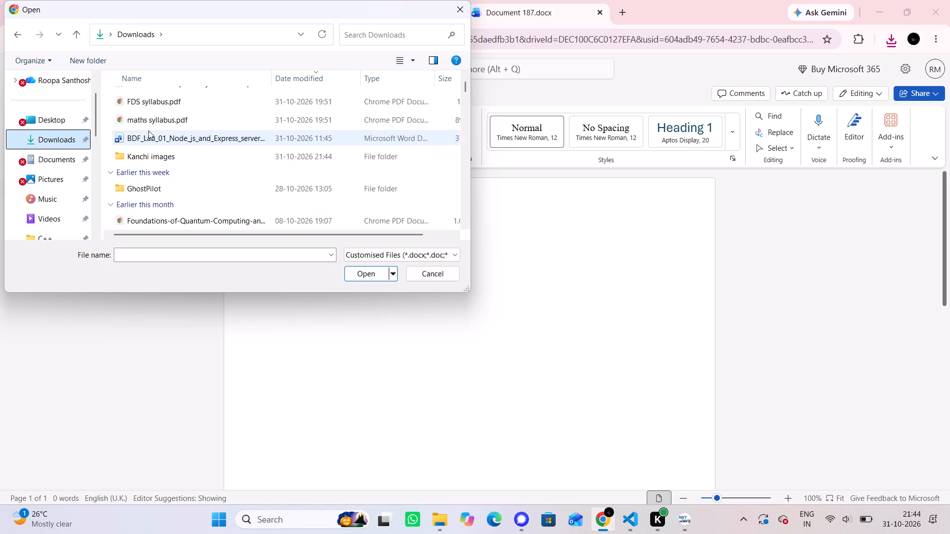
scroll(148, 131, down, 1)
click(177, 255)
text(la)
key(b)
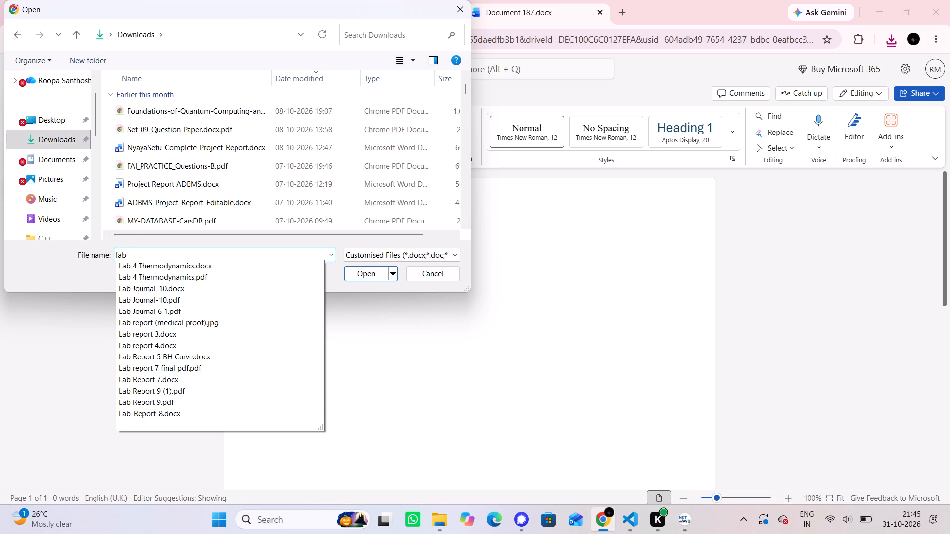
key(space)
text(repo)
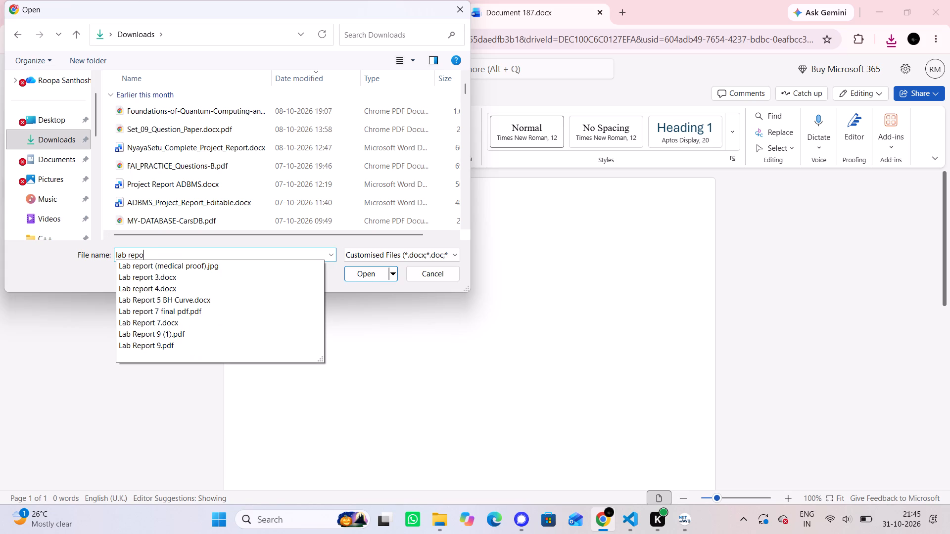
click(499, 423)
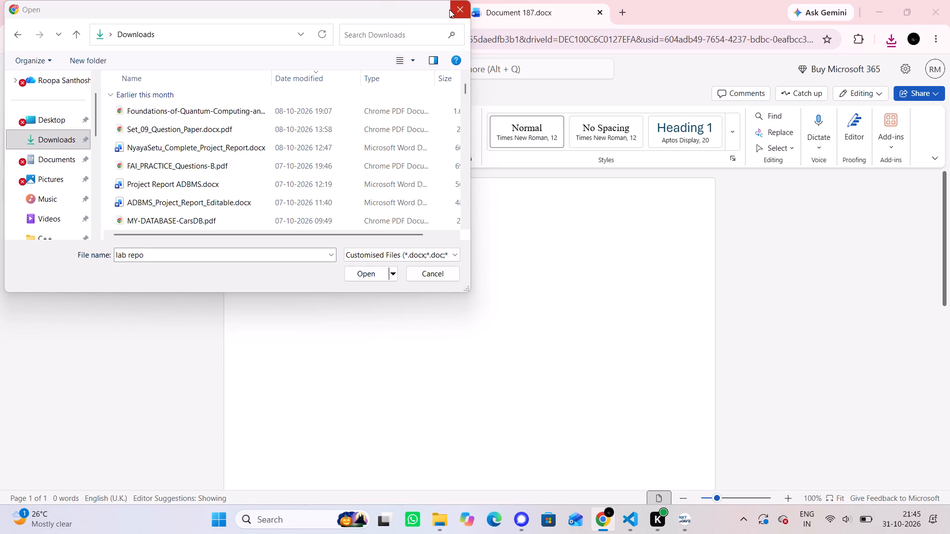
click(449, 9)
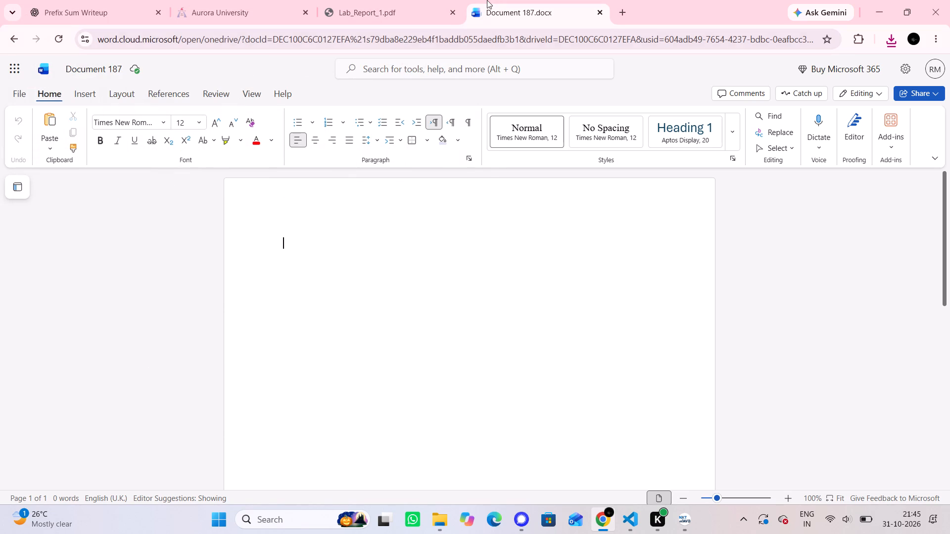
Download another copy of the Lab_Report_1 PDF into the Kanchi images folder, named ads.pdf.
click(358, 0)
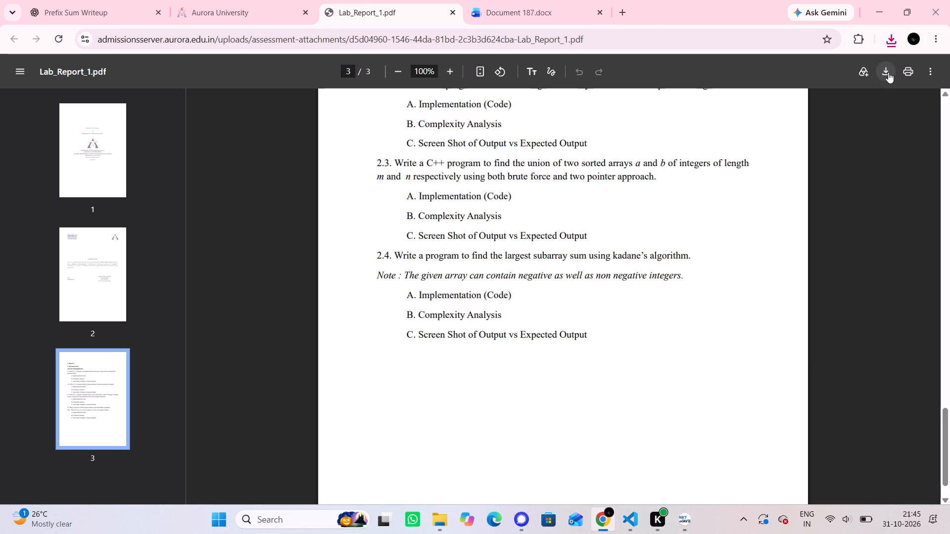
click(889, 69)
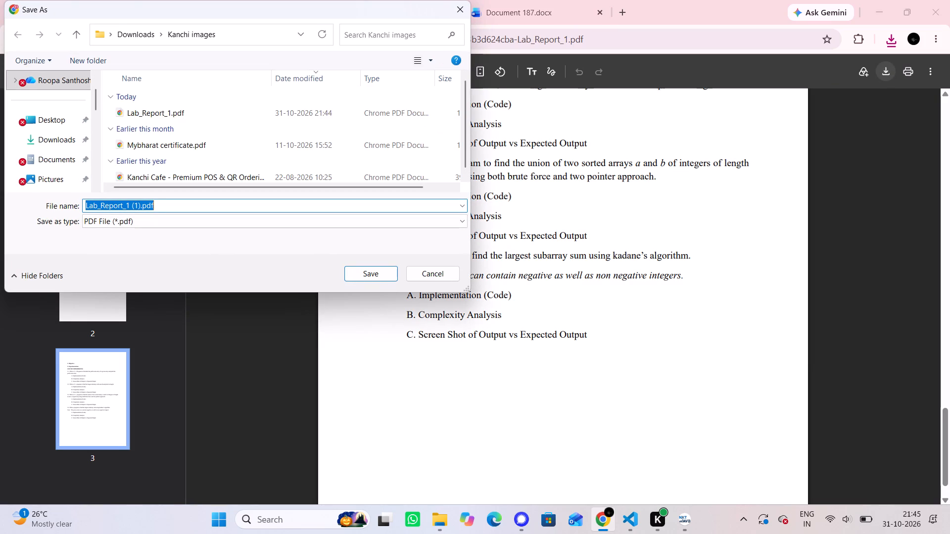
click(142, 204)
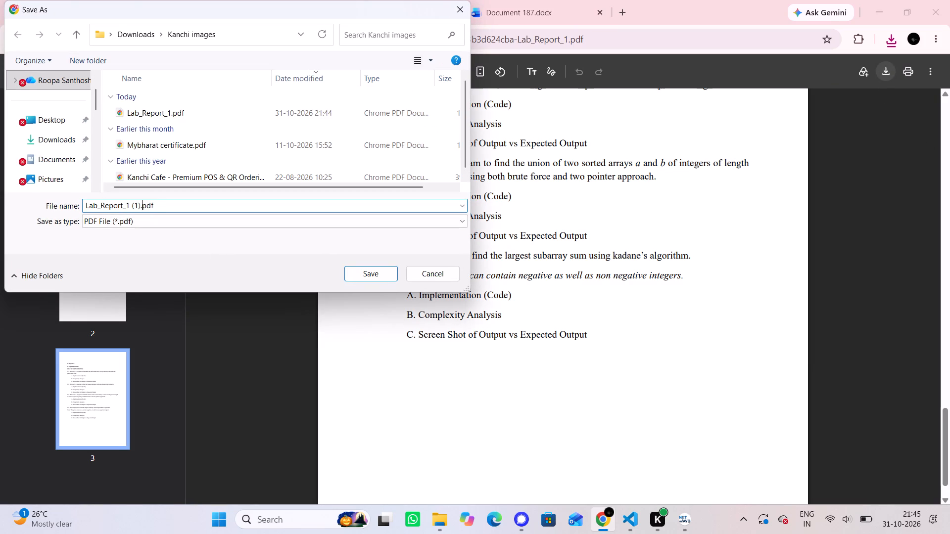
key(Left)
key(BackSpace)
key(BackSpace)
key(BackSpace)
key(BackSpace)
key(BackSpace)
key(BackSpace)
key(BackSpace)
key(BackSpace)
key(BackSpace)
key(BackSpace)
key(BackSpace)
key(BackSpace)
key(BackSpace)
key(BackSpace)
key(BackSpace)
key(BackSpace)
key(BackSpace)
key(BackSpace)
key(BackSpace)
key(BackSpace)
key(BackSpace)
key(BackSpace)
key(BackSpace)
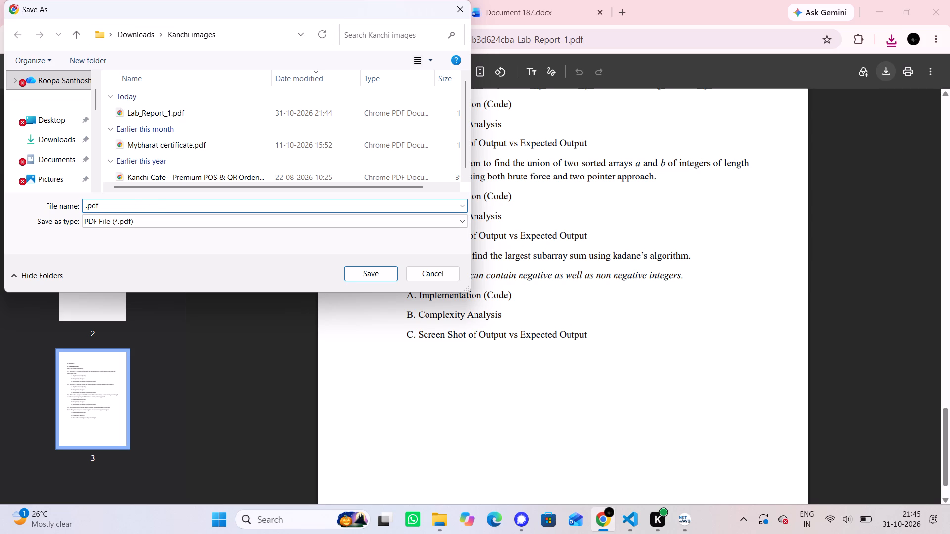
text(ads)
key(Return)
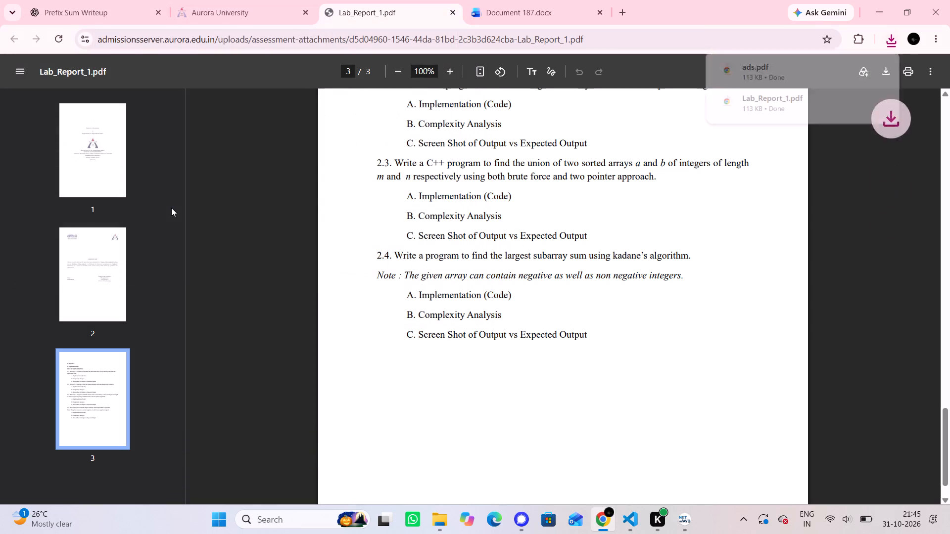
Return to Document 187 in Word, start opening a file from this device, and look through the Downloads folder for the lab report PDF.
click(476, 0)
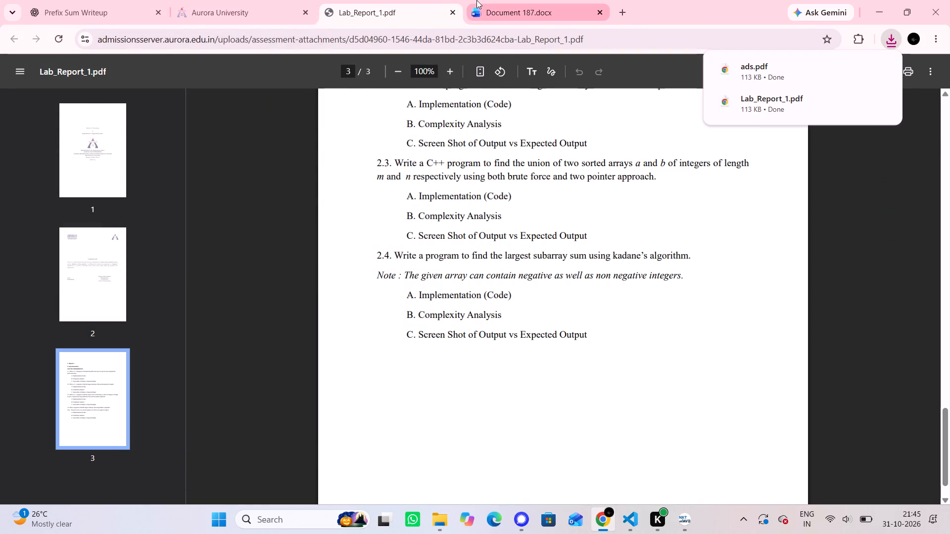
click(12, 92)
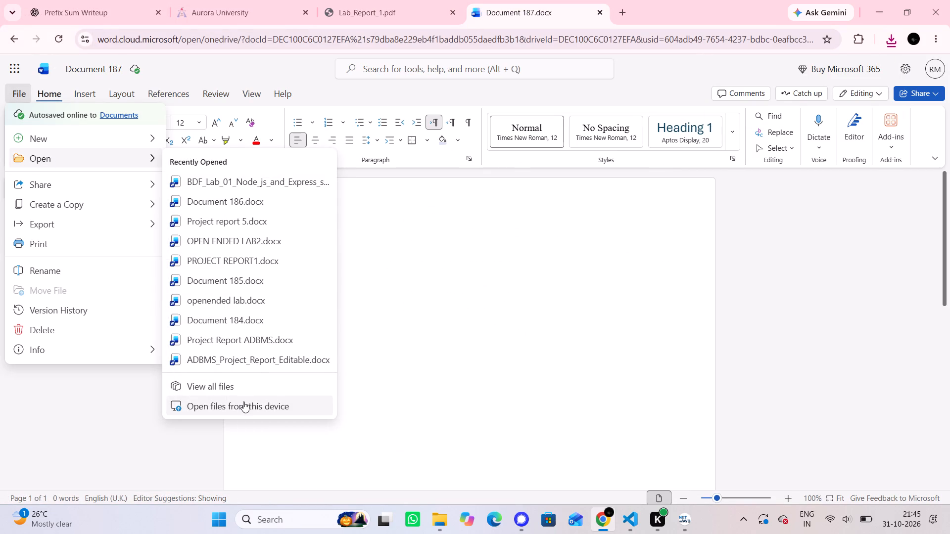
click(243, 401)
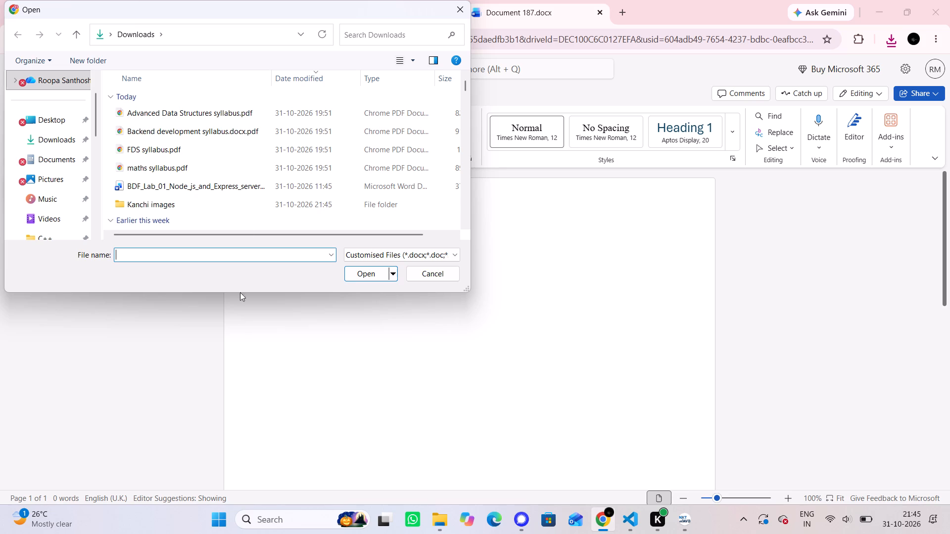
scroll(248, 187, down, 1)
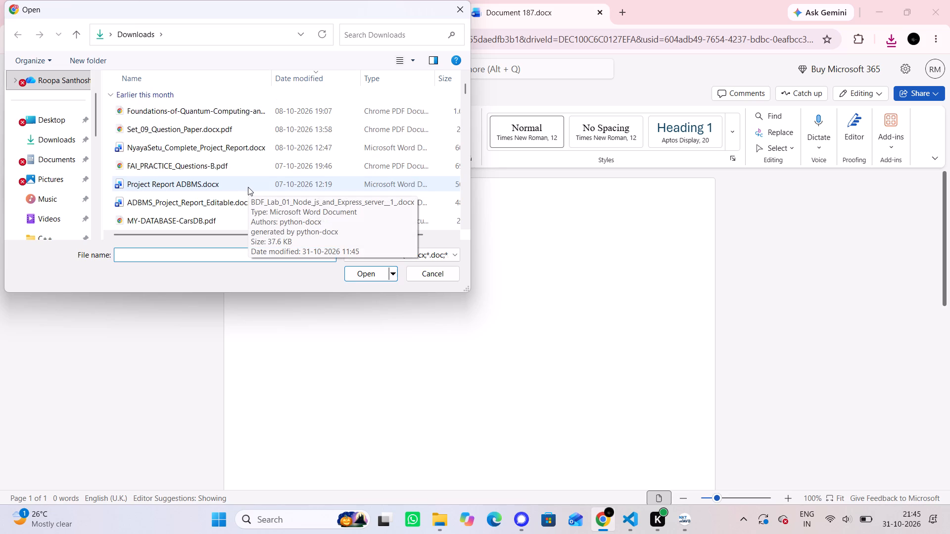
scroll(248, 187, up, 1)
click(70, 141)
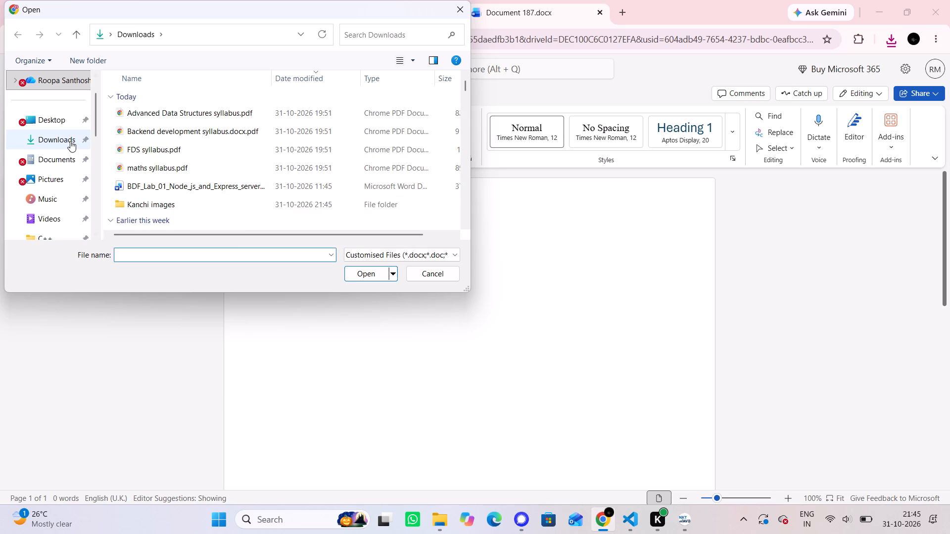
scroll(143, 158, down, 1)
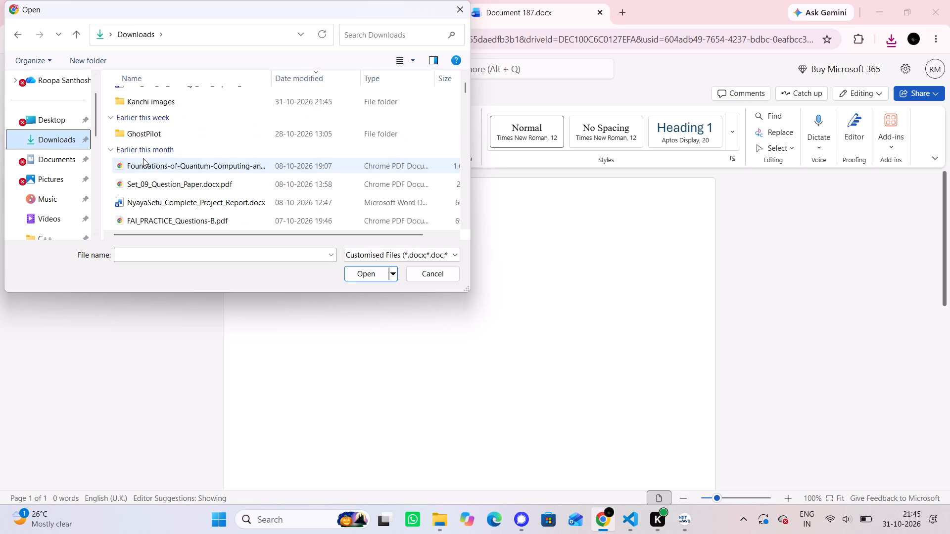
scroll(143, 158, right, 1)
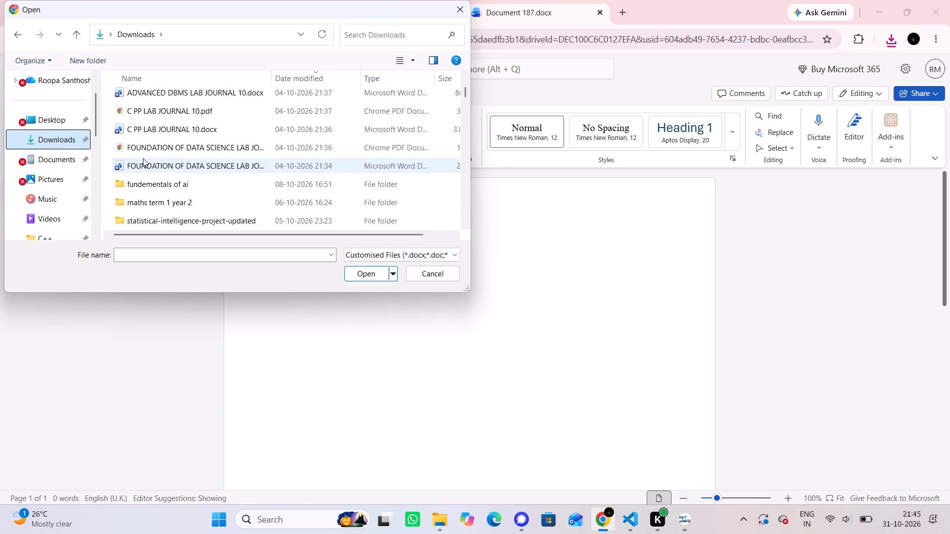
scroll(143, 158, right, 1)
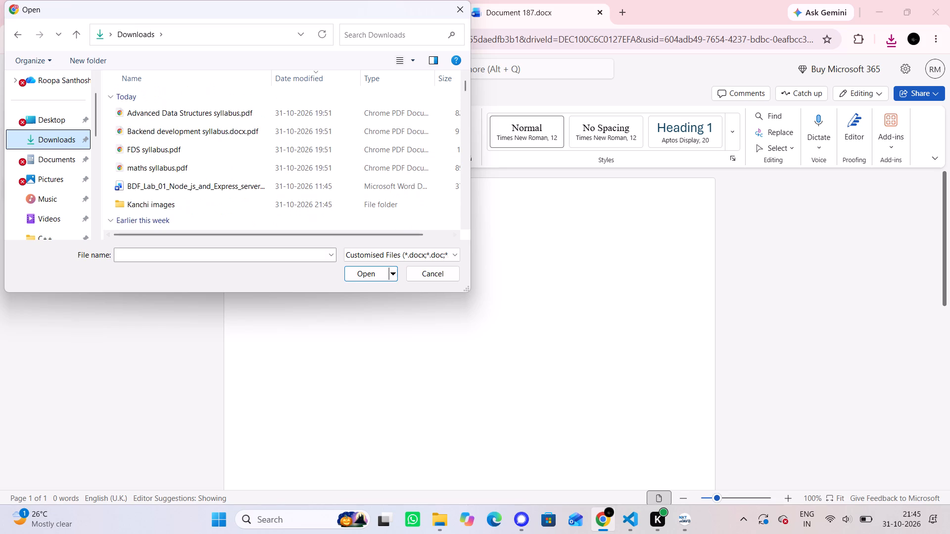
click(182, 258)
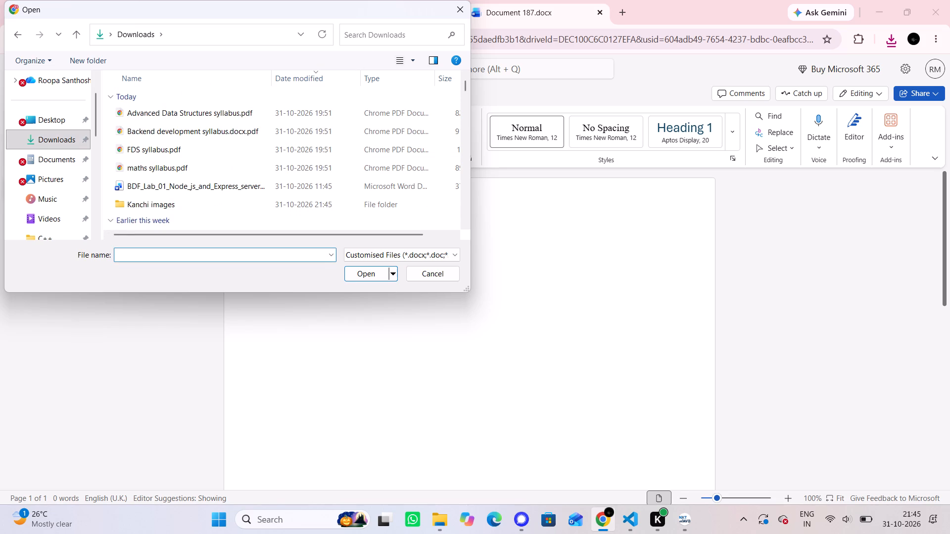
Search the Downloads folder for "ads" and open the matching PDF in Word as a converted, editable copy.
click(359, 37)
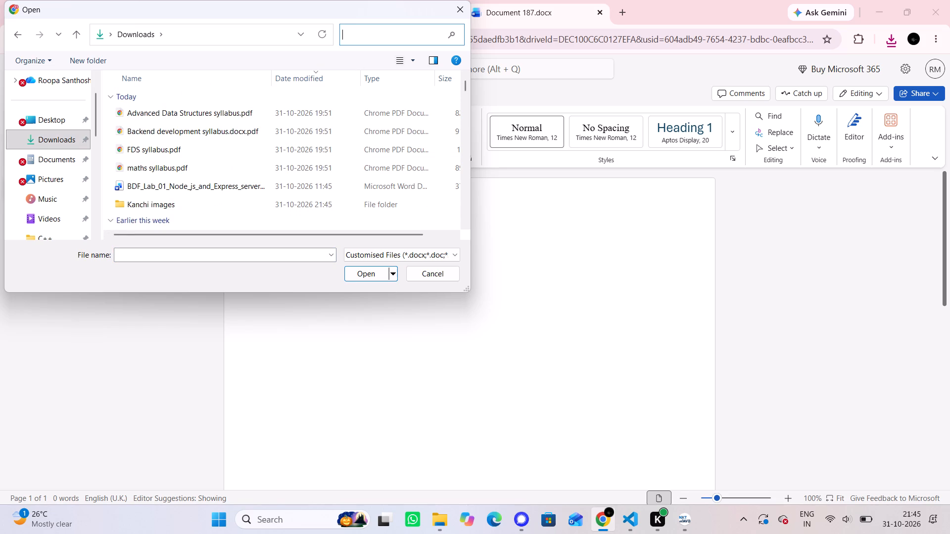
text(ads)
key(Return)
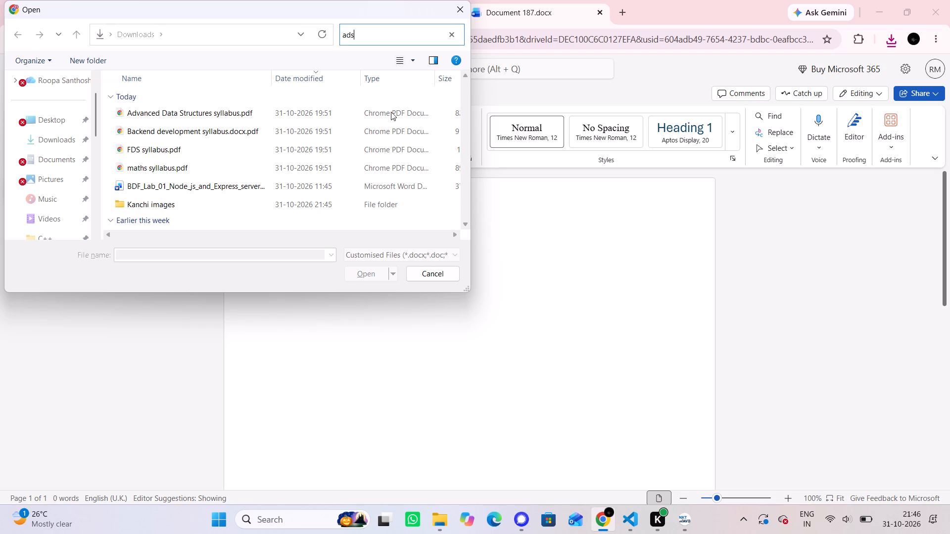
click(449, 33)
click(449, 33)
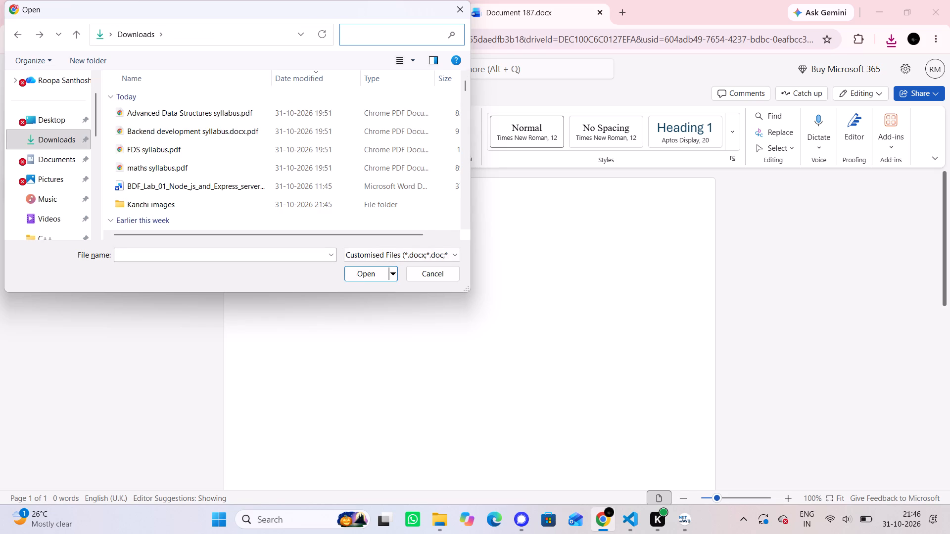
click(403, 37)
text(ads)
key(Return)
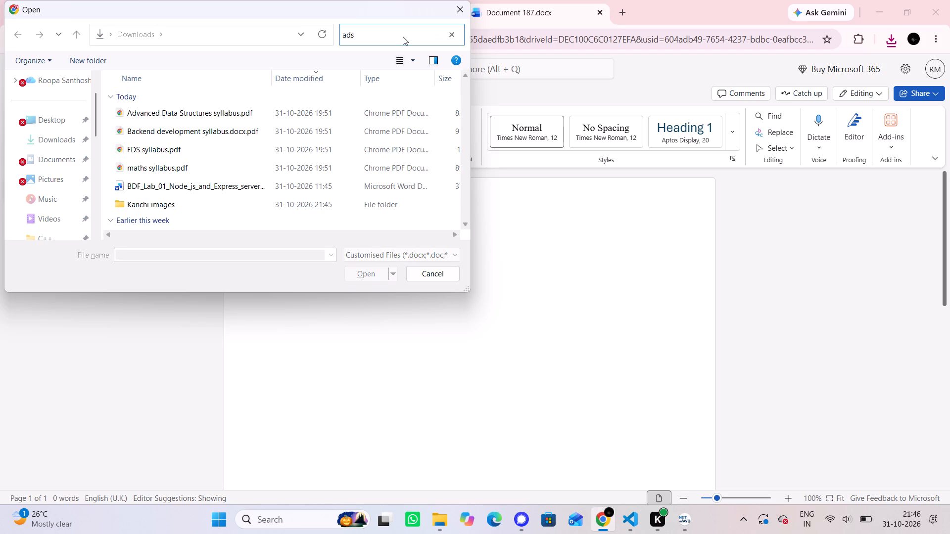
double_click(346, 91)
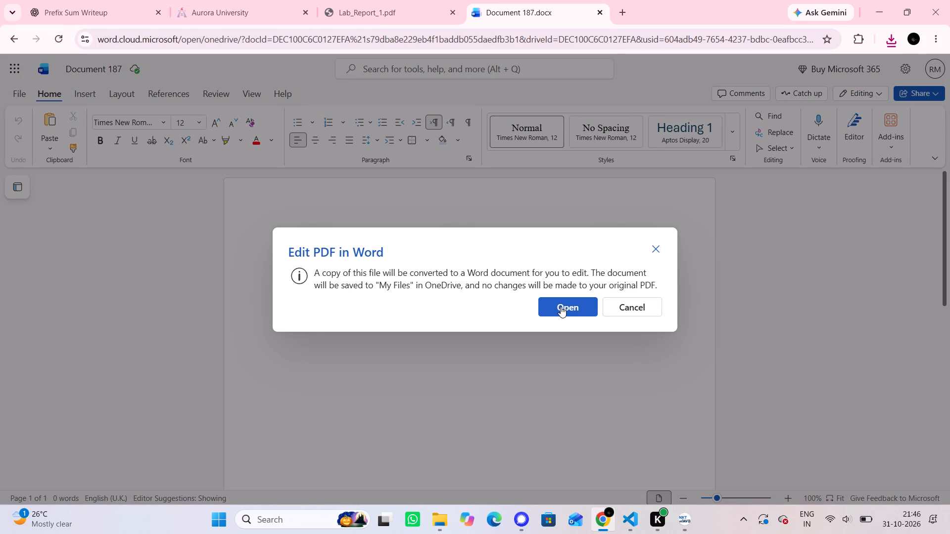
click(561, 307)
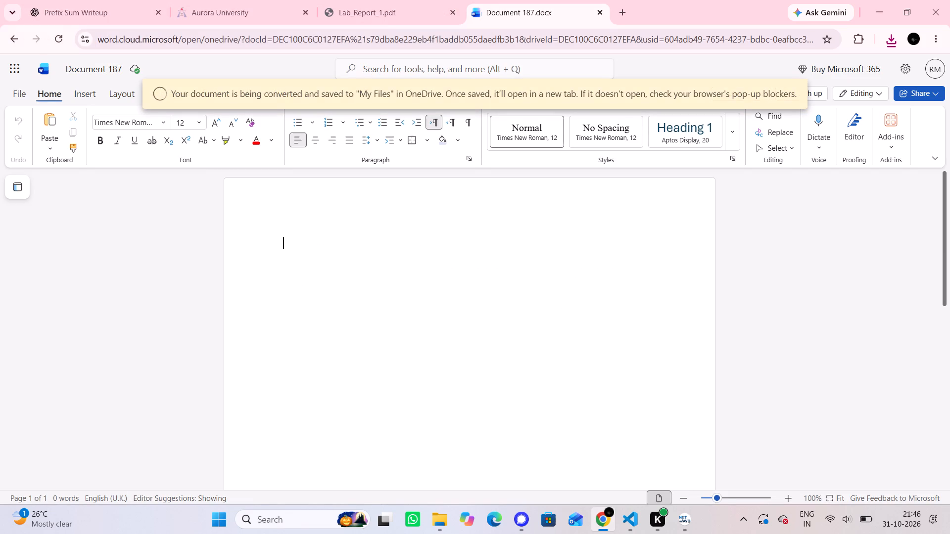
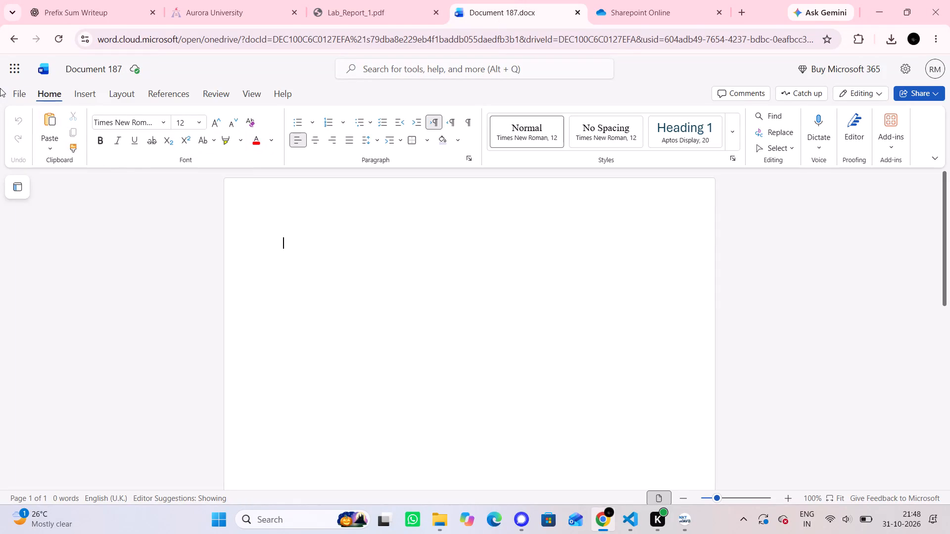
Open ads.pdf from the Kanchi images folder on this device as a converted, editable Word copy.
click(21, 89)
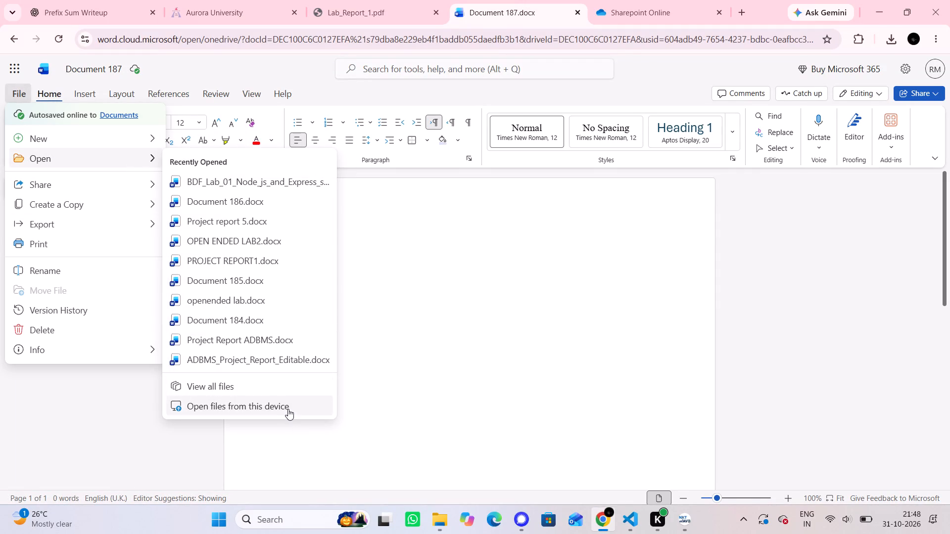
click(288, 409)
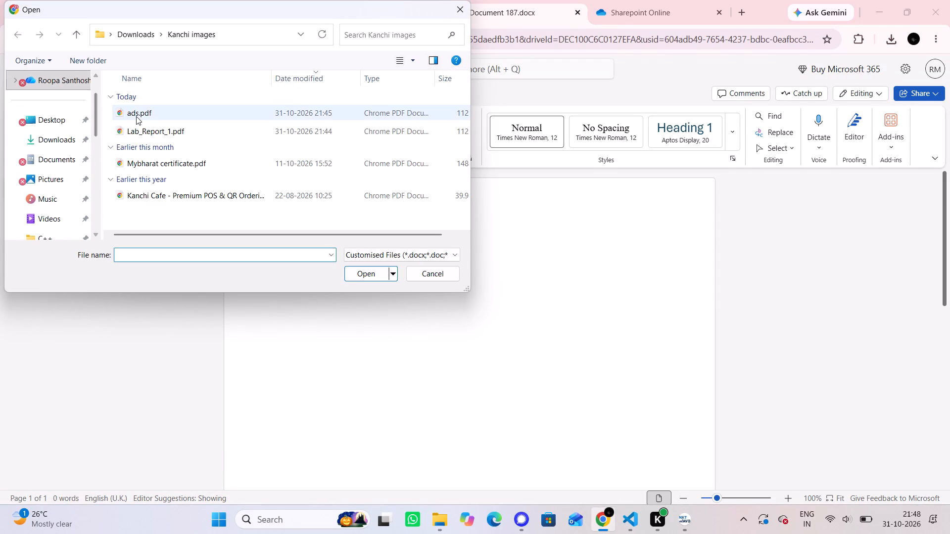
double_click(136, 116)
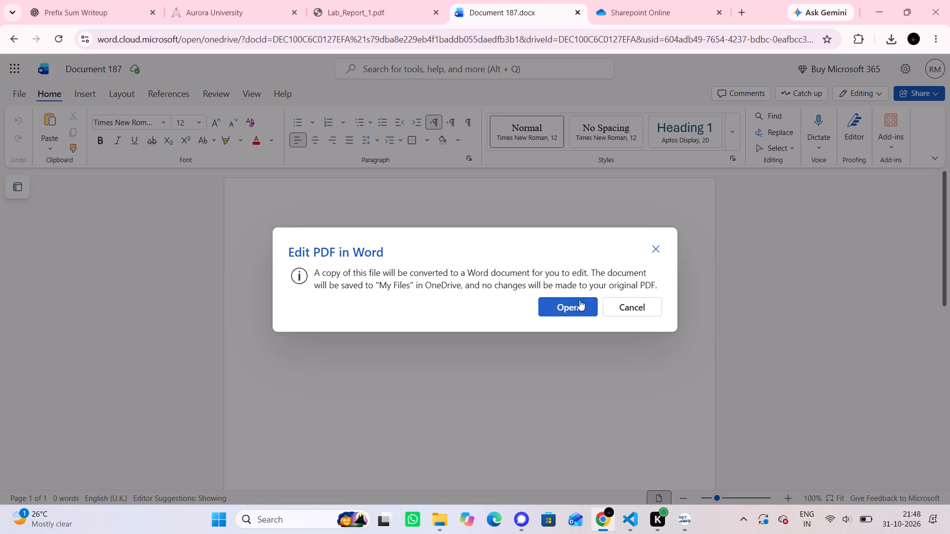
click(579, 300)
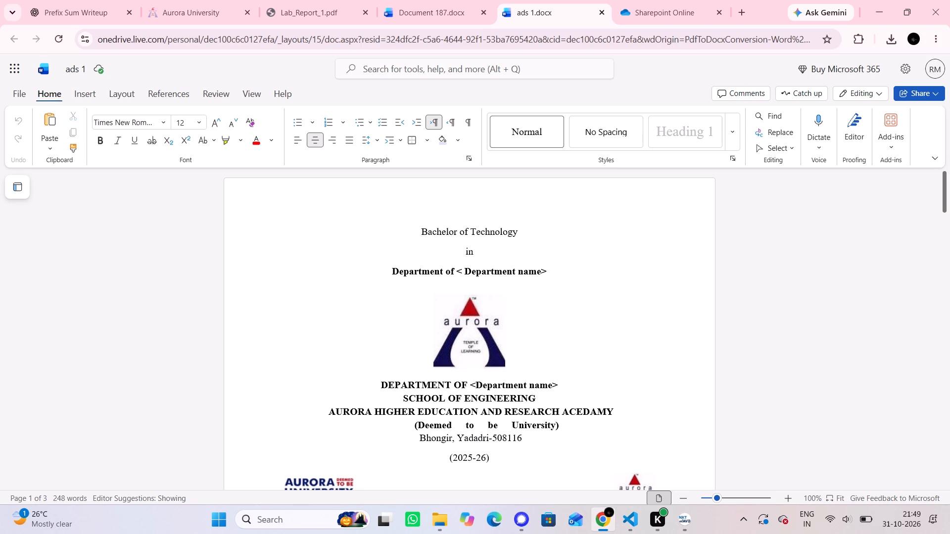
Look through all pages of the converted lab report to check its layout, placeholders and list of experiments.
scroll(537, 368, down, 1)
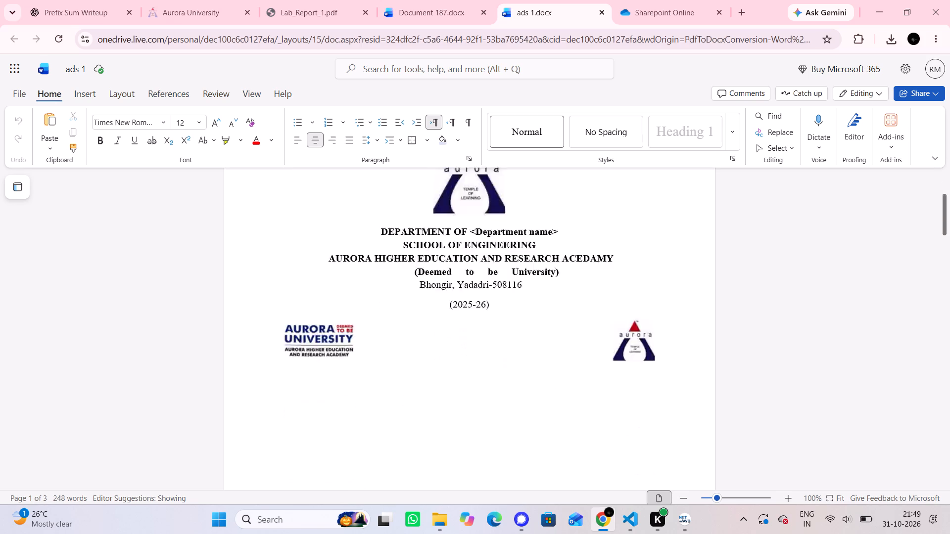
scroll(537, 368, down, 5)
drag(537, 368, 553, 209)
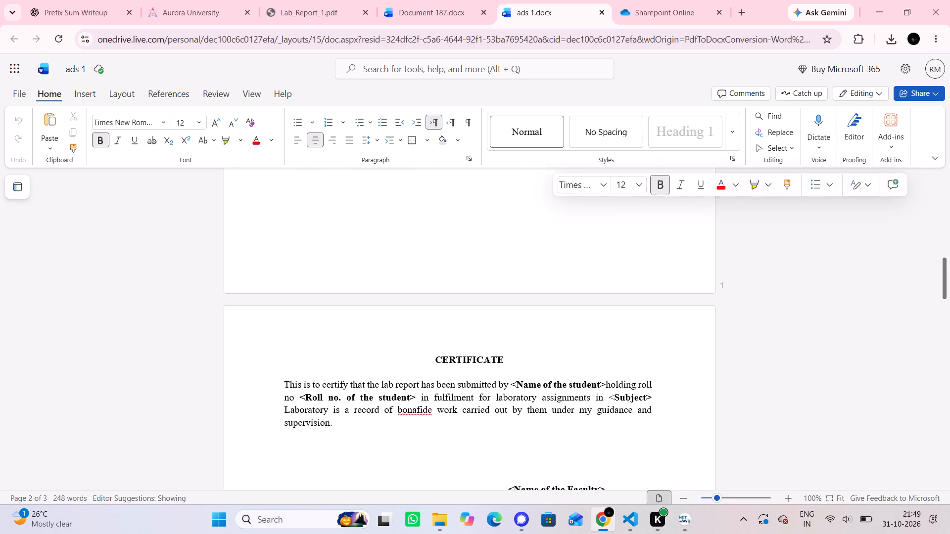
scroll(553, 209, up, 1)
click(552, 230)
scroll(552, 230, up, 3)
scroll(552, 230, down, 7)
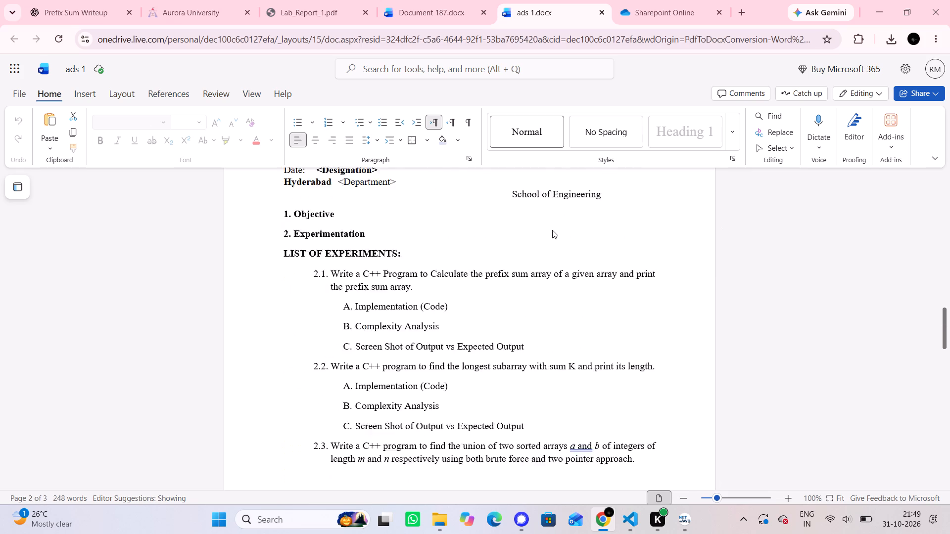
scroll(552, 230, down, 7)
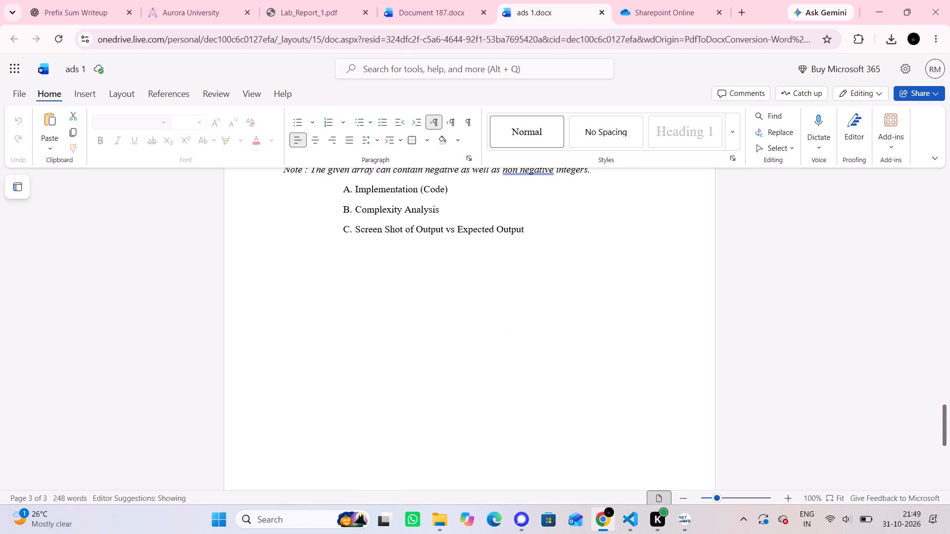
scroll(552, 230, up, 14)
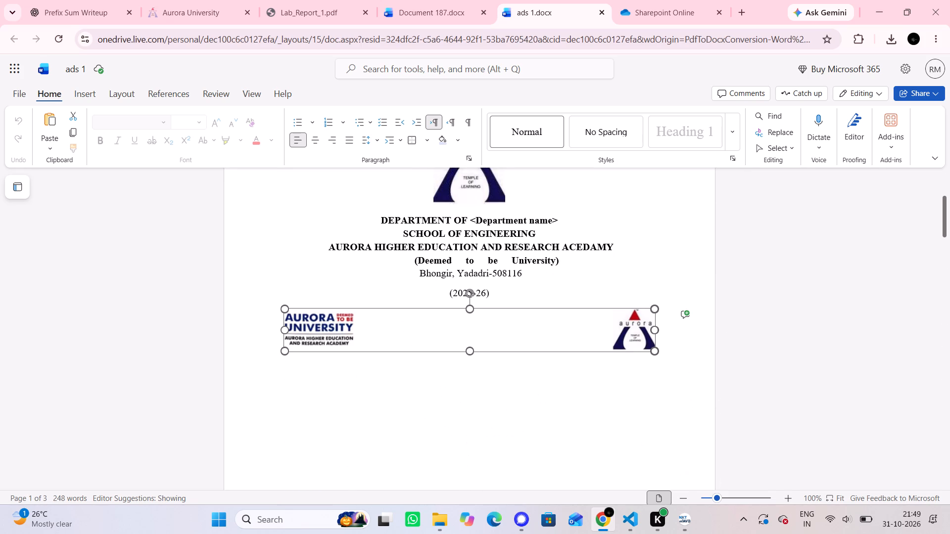
scroll(596, 262, up, 3)
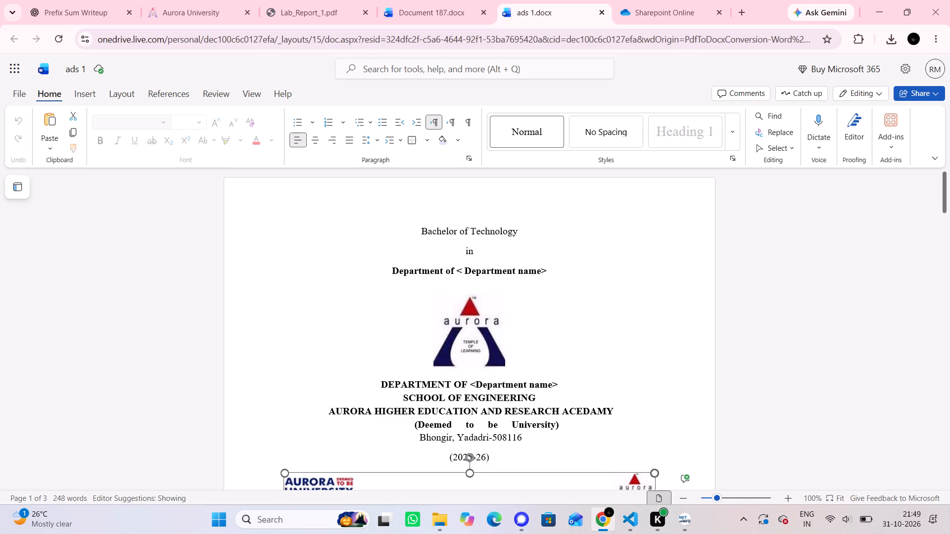
Insert blank lines after "(2025-26)" on the cover page to push the Aurora University logo banner onto the second page.
scroll(576, 318, down, 1)
click(583, 323)
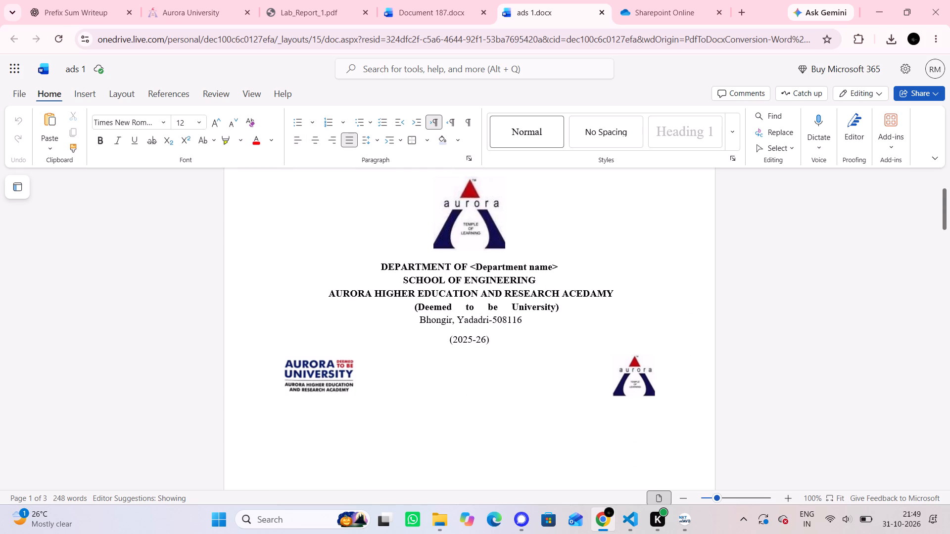
click(522, 340)
key(Return)
key(Return)
key(Return)
key(Return)
key(Return)
key(Return)
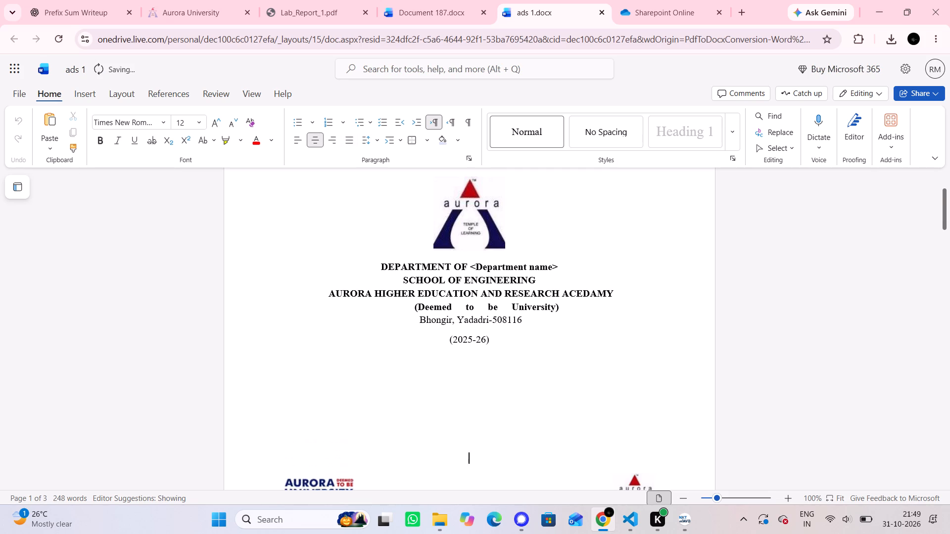
key(Return)
key(Return)
key(Return)
key(Return)
key(Return)
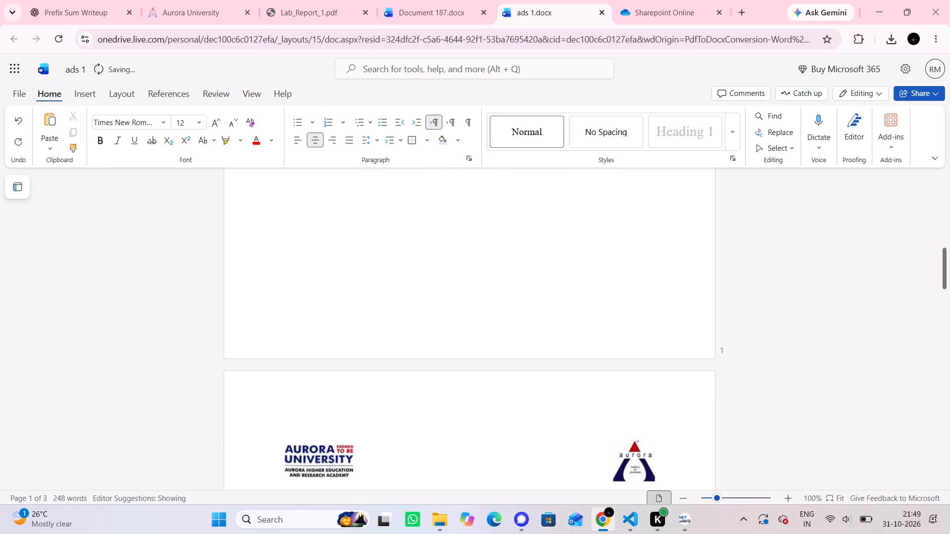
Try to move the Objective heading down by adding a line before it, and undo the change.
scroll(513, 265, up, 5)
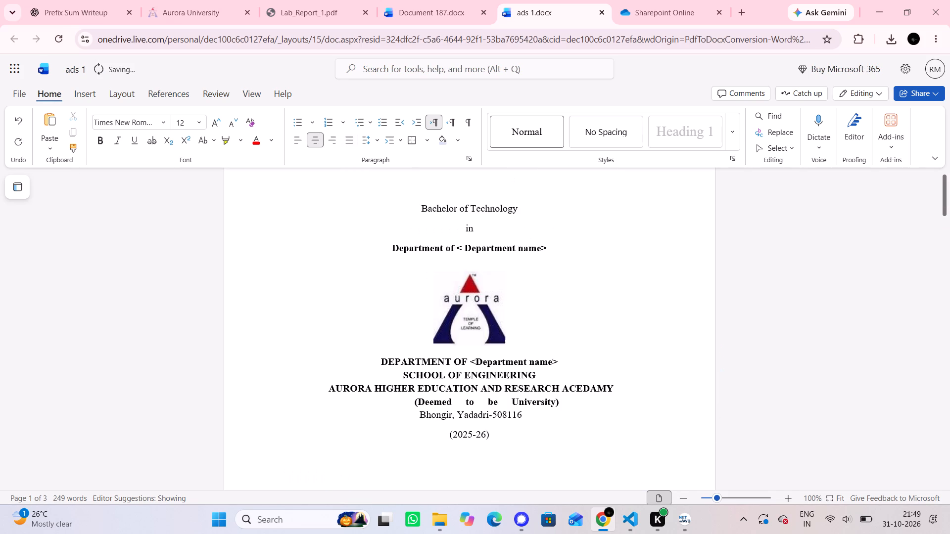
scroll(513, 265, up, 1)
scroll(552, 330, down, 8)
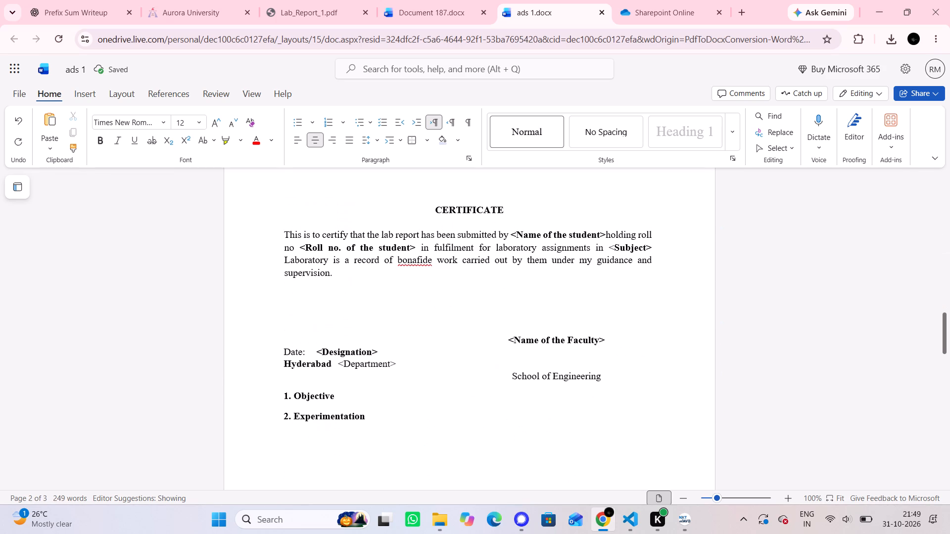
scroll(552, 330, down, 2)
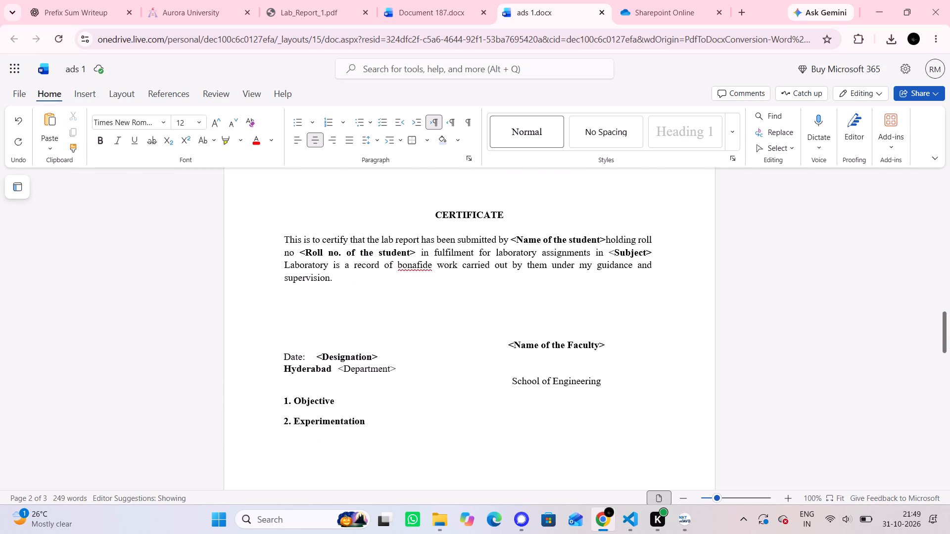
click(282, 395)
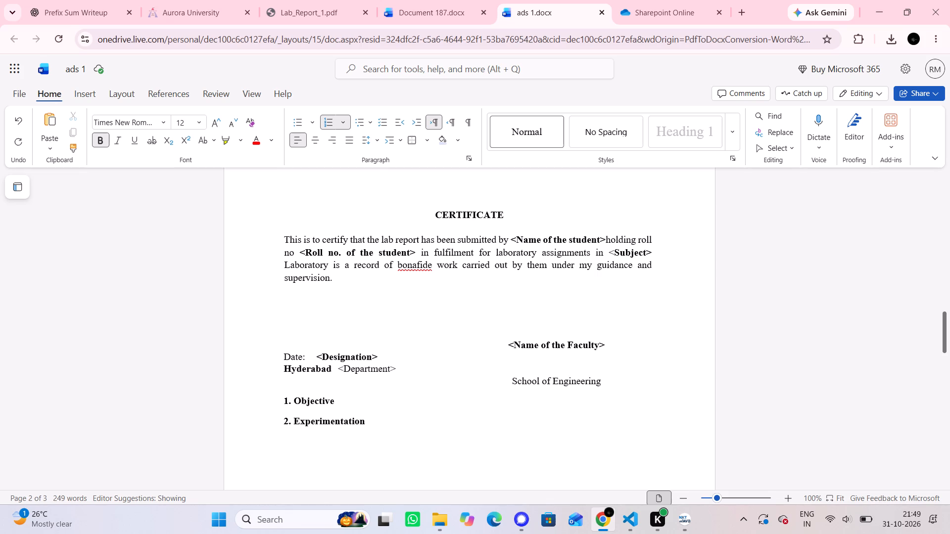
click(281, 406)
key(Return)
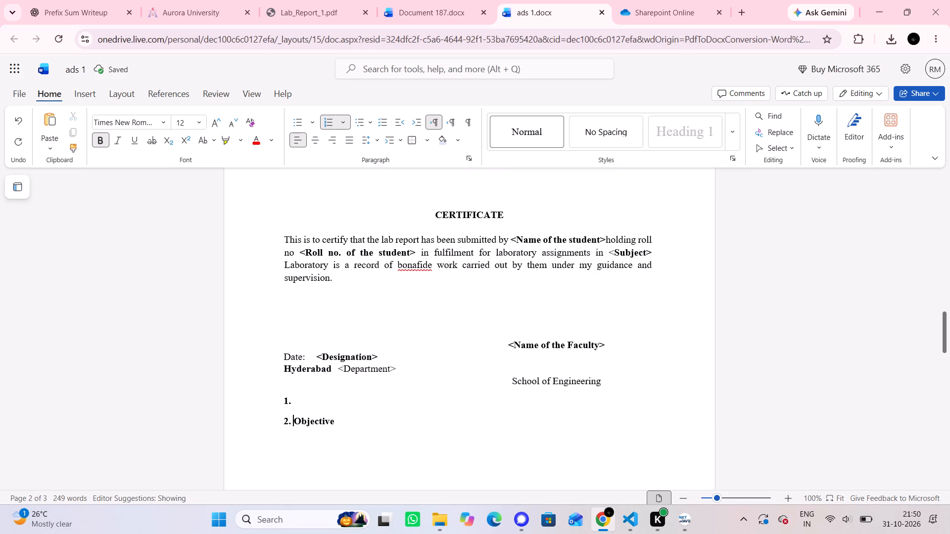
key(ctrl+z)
Insert blank lines after "School of Engineering" so "1. Objective" starts the next page, deleting the extra blank lines above it.
click(643, 380)
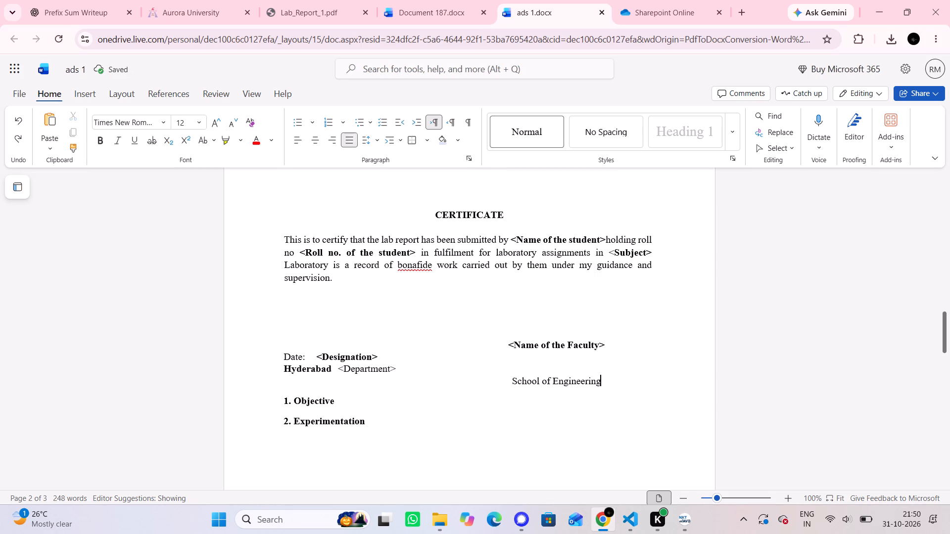
key(Return)
key(Return)
key(Return)
key(Return)
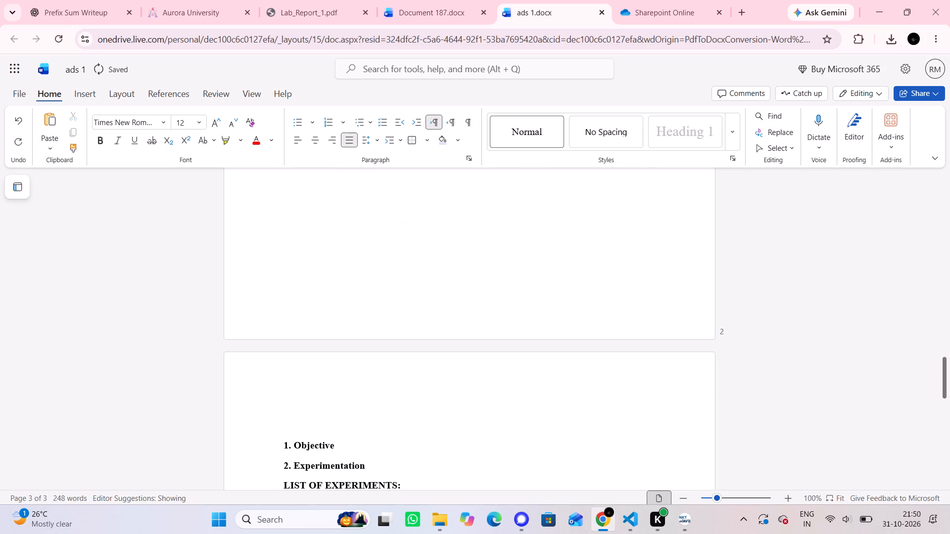
key(BackSpace)
key(BackSpace)
key(BackSpace)
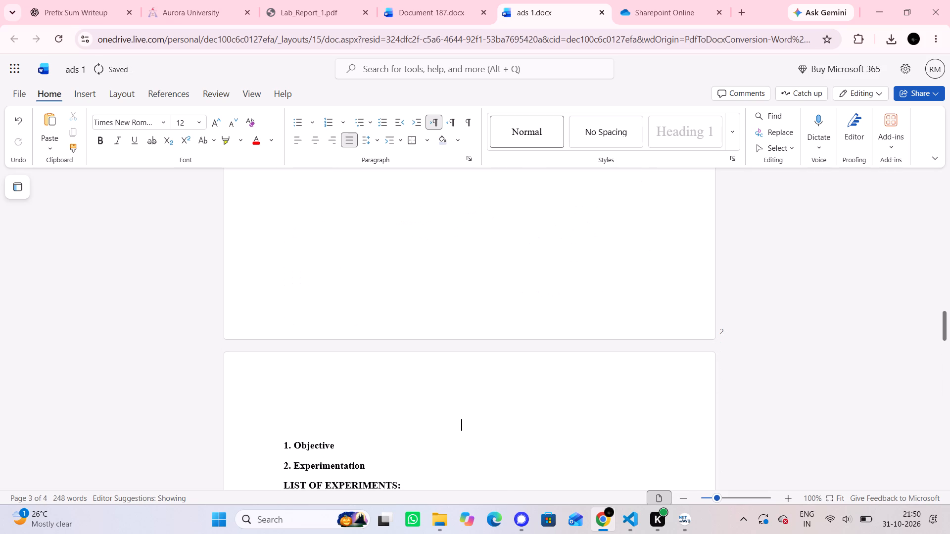
key(ctrl+BackSpace)
key(ctrl+BackSpace)
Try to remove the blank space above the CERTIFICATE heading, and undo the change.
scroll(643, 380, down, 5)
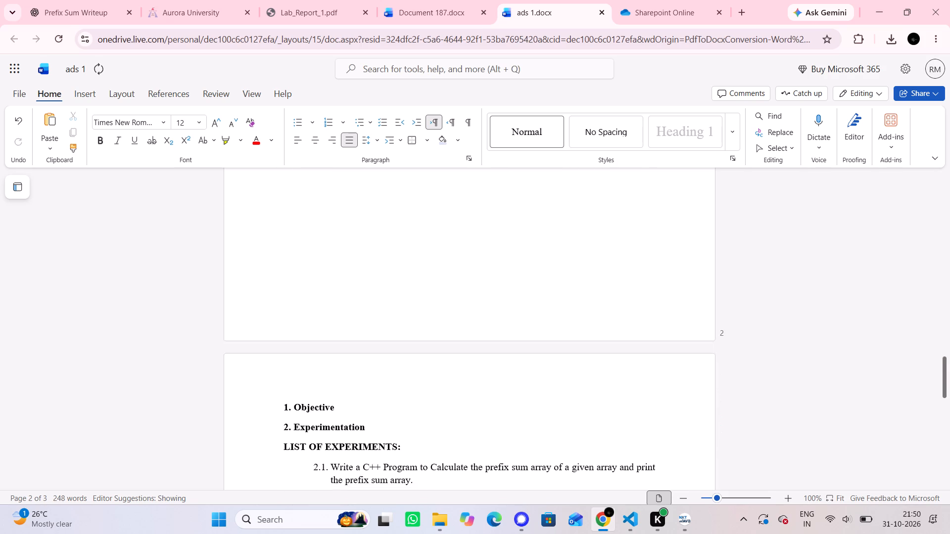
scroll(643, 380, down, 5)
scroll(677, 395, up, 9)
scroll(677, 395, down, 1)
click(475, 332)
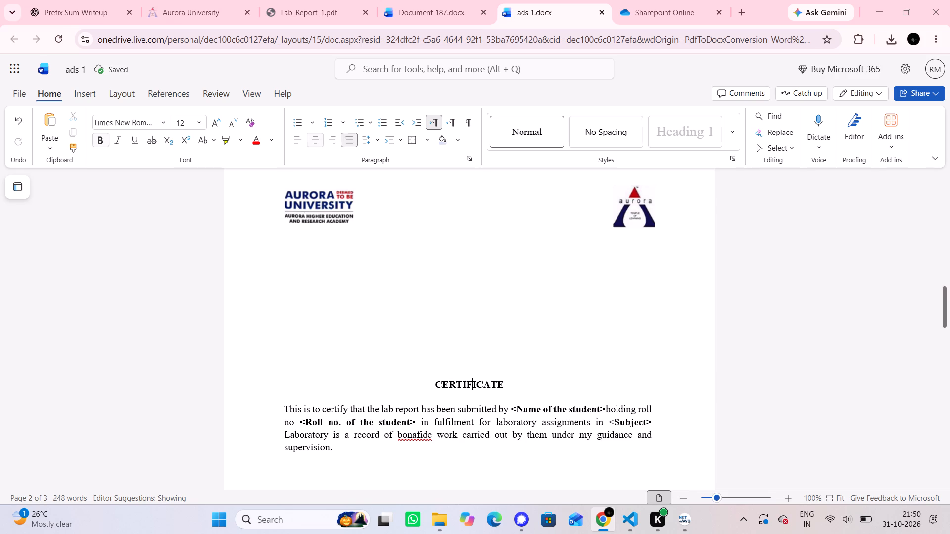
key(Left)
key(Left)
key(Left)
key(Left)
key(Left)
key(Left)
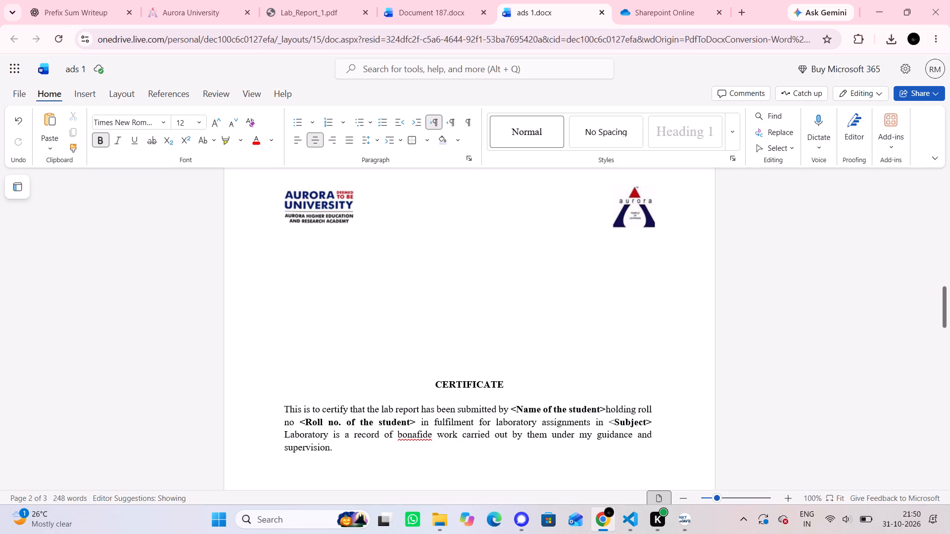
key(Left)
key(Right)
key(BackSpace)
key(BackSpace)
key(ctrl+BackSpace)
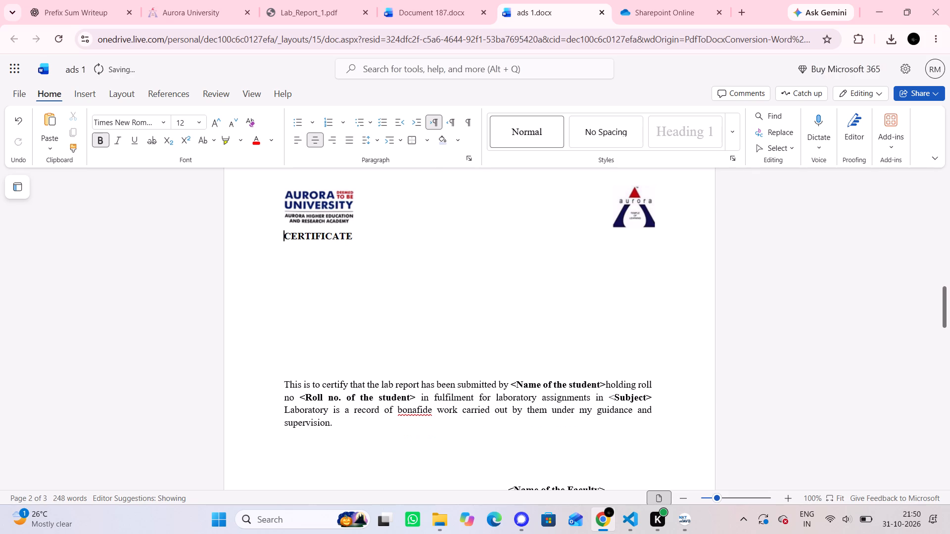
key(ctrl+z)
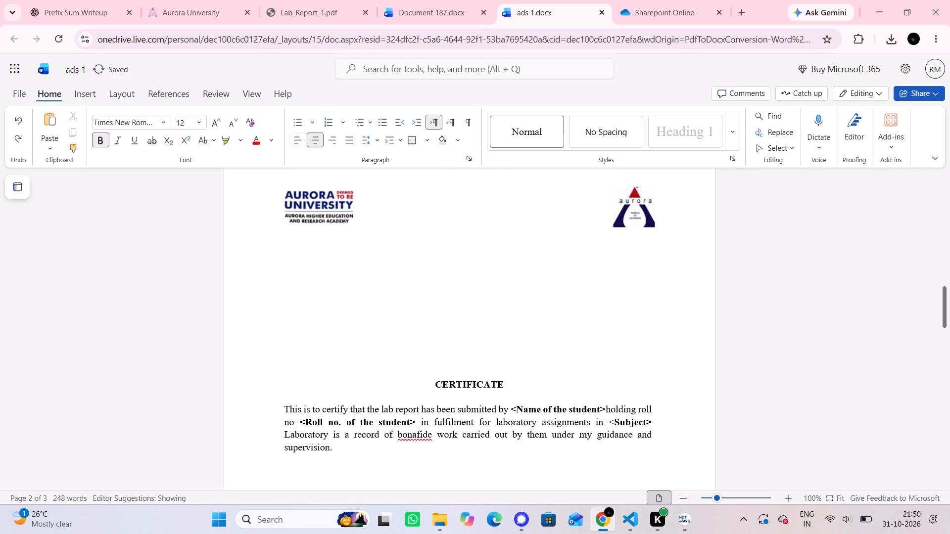
Replace the "< Department name>" placeholder above the cover page logo with "Computer Science".
scroll(571, 325, up, 8)
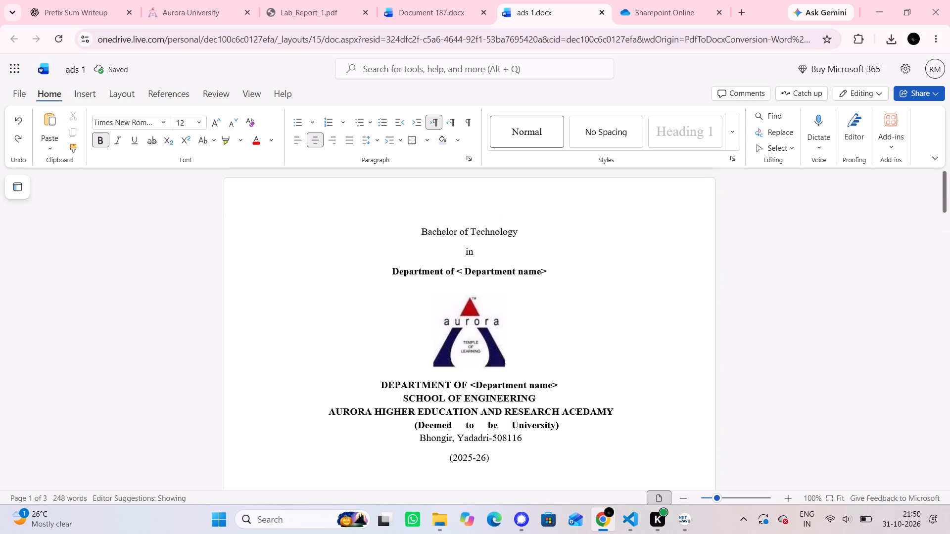
drag(552, 270, 459, 276)
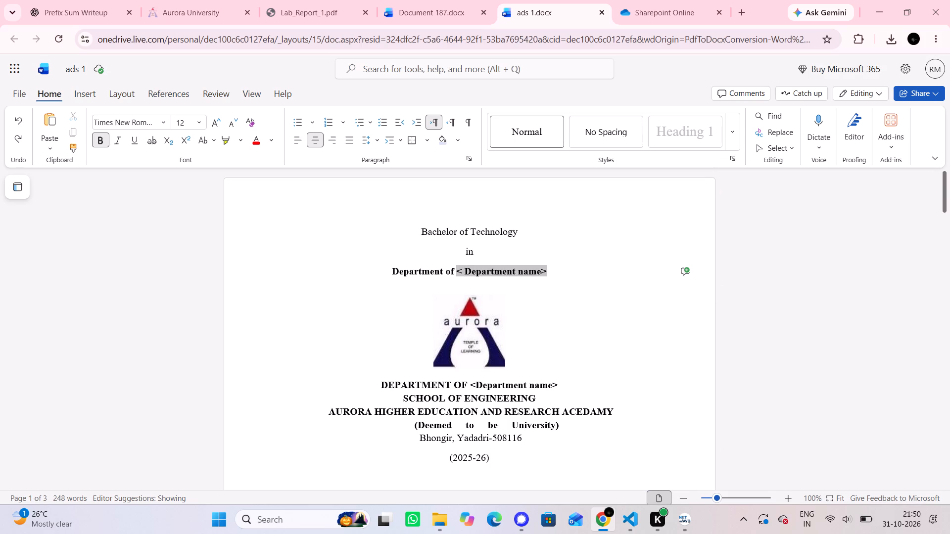
drag(459, 276, 459, 276)
key(BackSpace)
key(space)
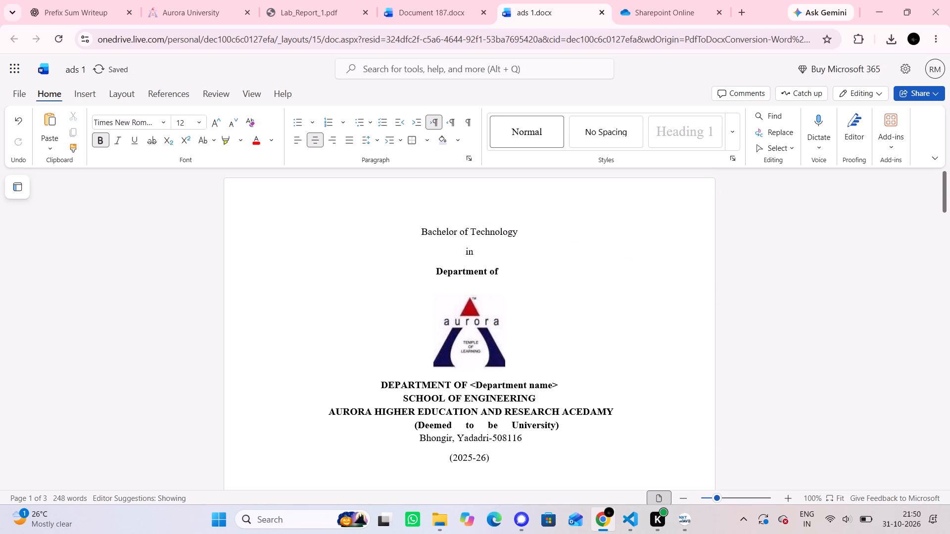
key(BackSpace)
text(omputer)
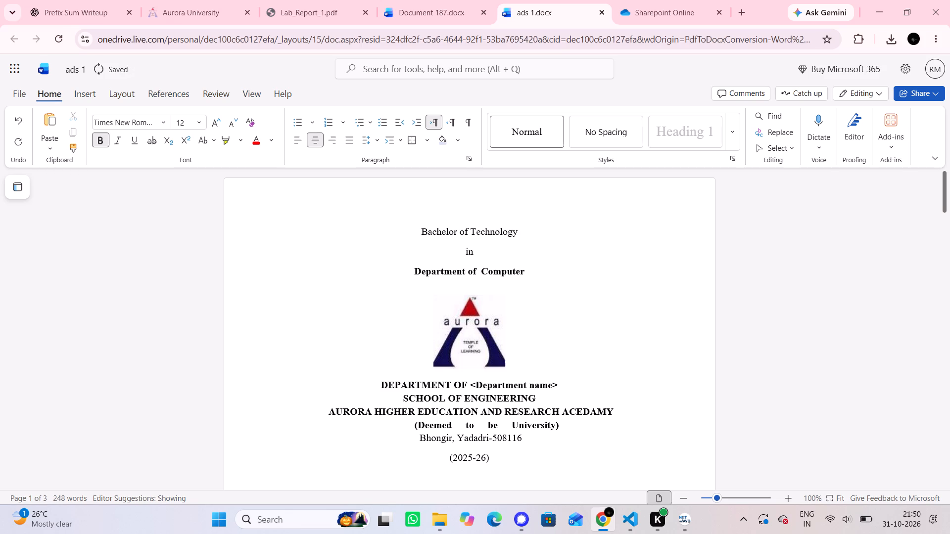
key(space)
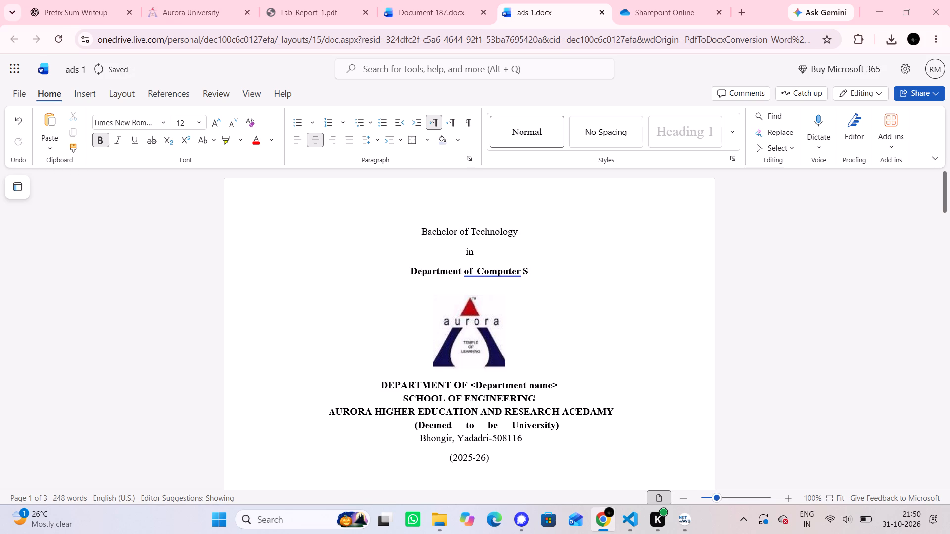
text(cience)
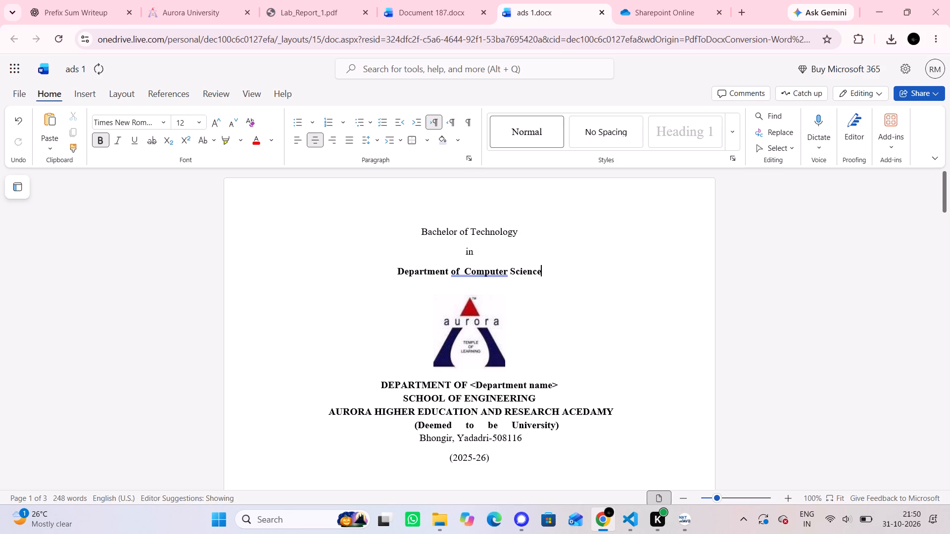
Replace the "<Department name>" placeholder below the cover page logo with "COMPUTER SCIENCE".
scroll(506, 314, down, 1)
drag(564, 303, 555, 304)
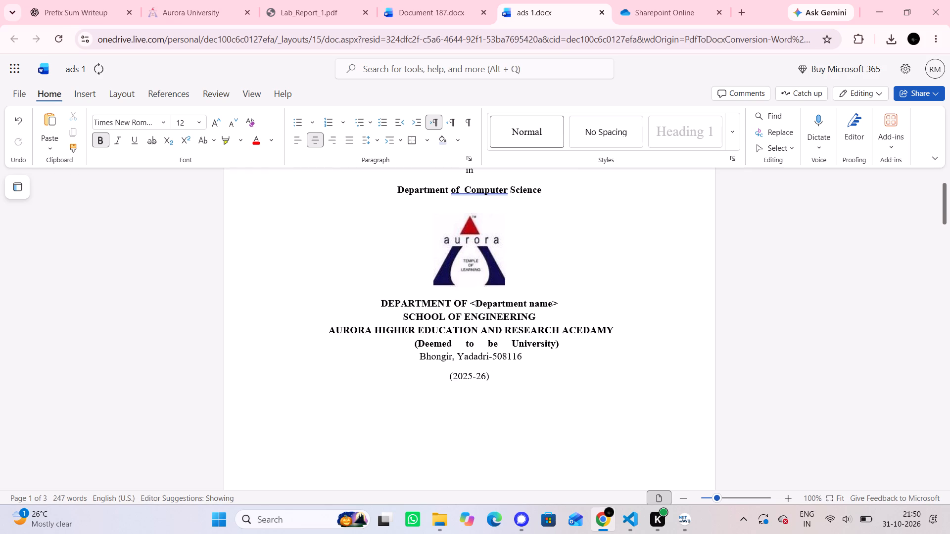
drag(555, 304, 472, 303)
key(BackSpace)
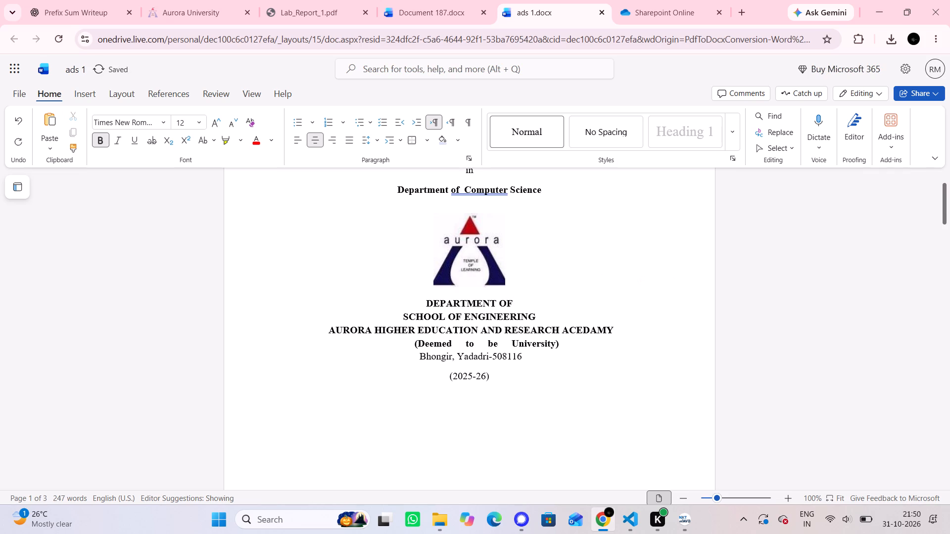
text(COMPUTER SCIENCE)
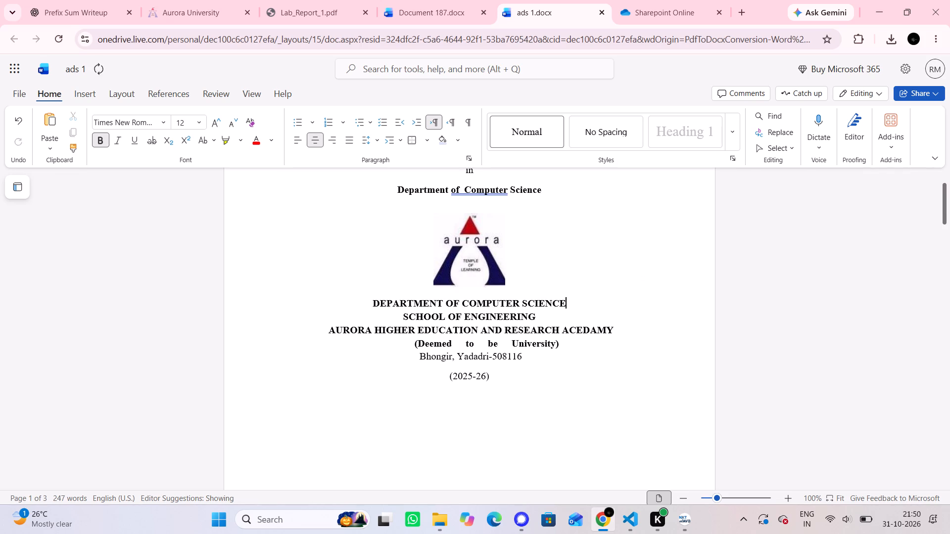
Replace the "<Name of the student>" placeholder in the certificate with the student's full name in capitals, followed by a space.
scroll(540, 320, down, 2)
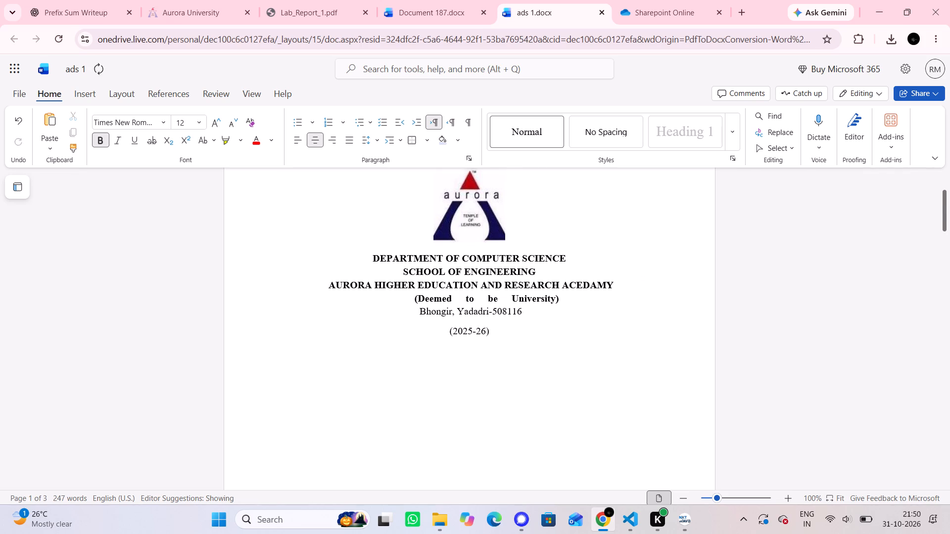
scroll(540, 320, down, 5)
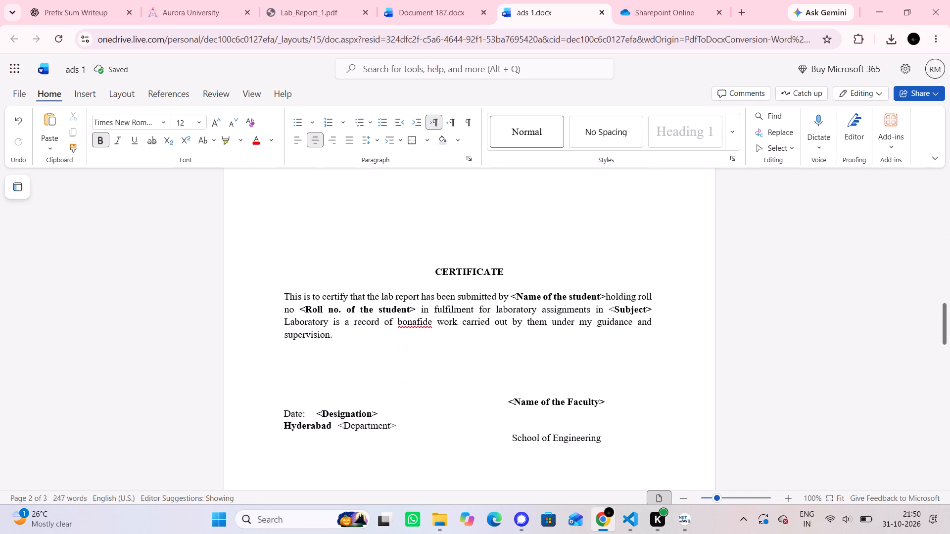
drag(604, 294, 519, 297)
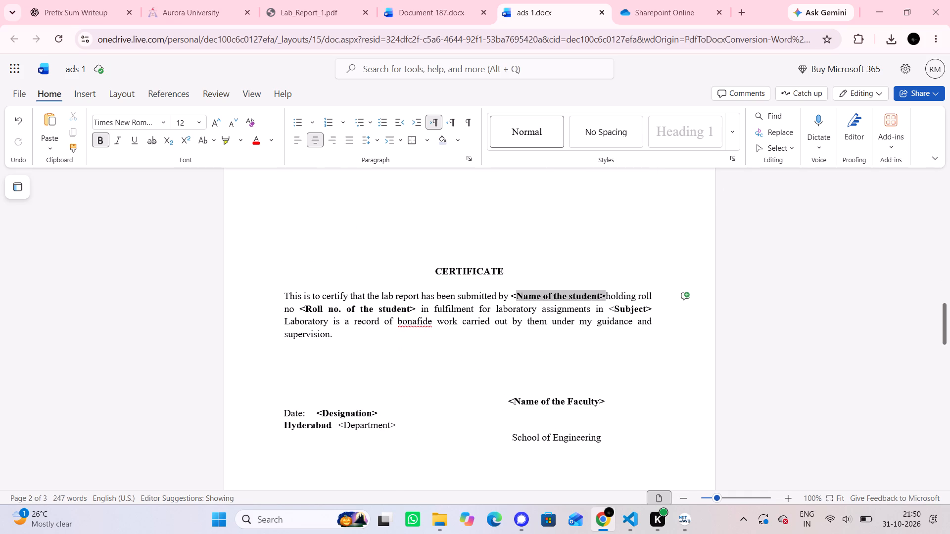
drag(519, 297, 513, 296)
key(BackSpace)
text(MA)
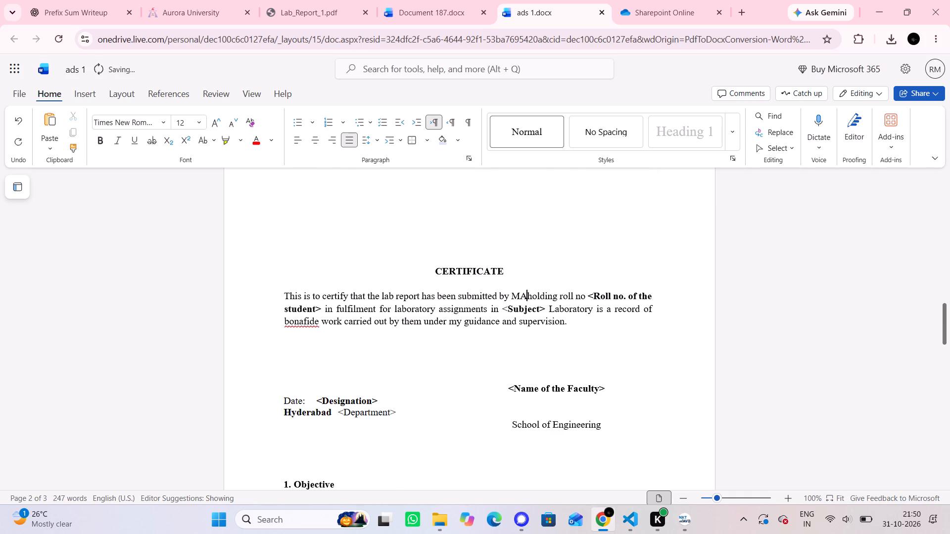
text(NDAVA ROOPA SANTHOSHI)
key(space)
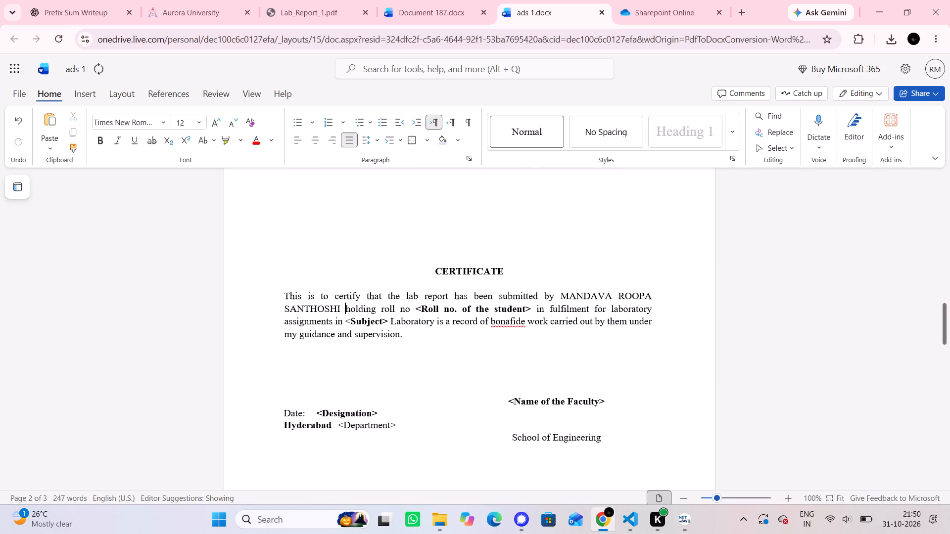
Replace the "<Roll no. of the student>" placeholder in the certificate with the student's roll number.
drag(529, 308, 529, 308)
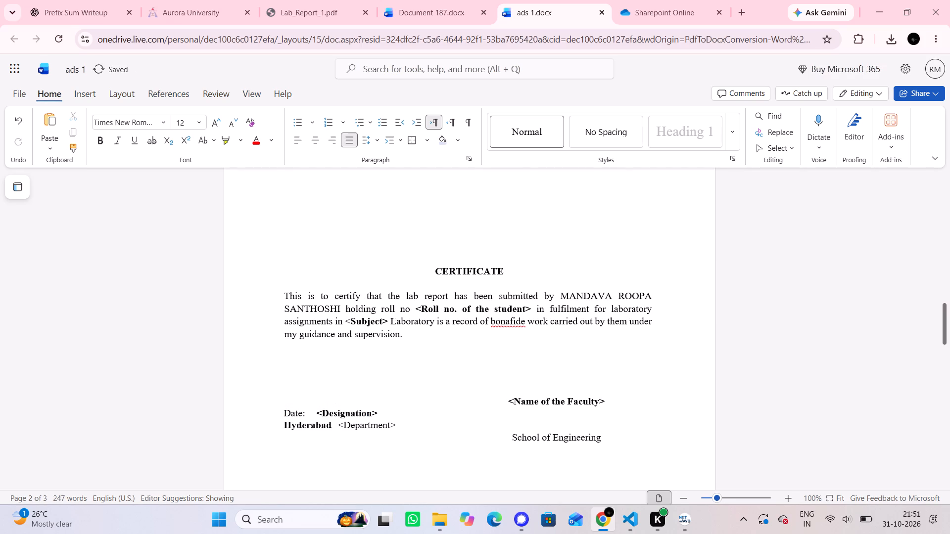
drag(529, 308, 418, 308)
key(BackSpace)
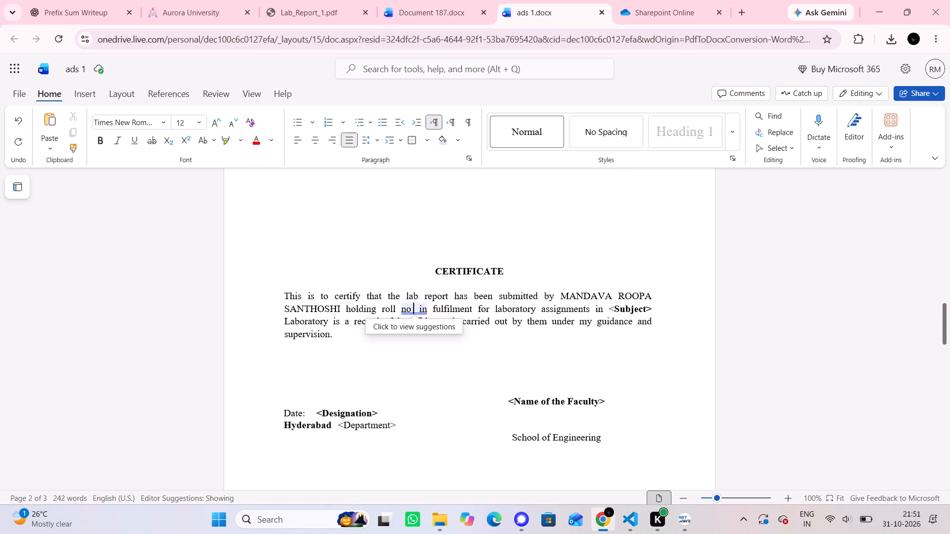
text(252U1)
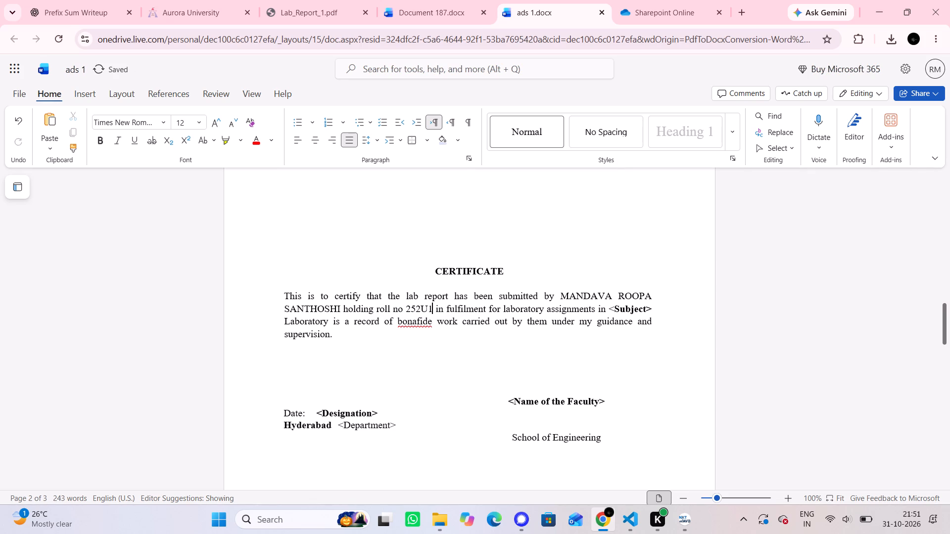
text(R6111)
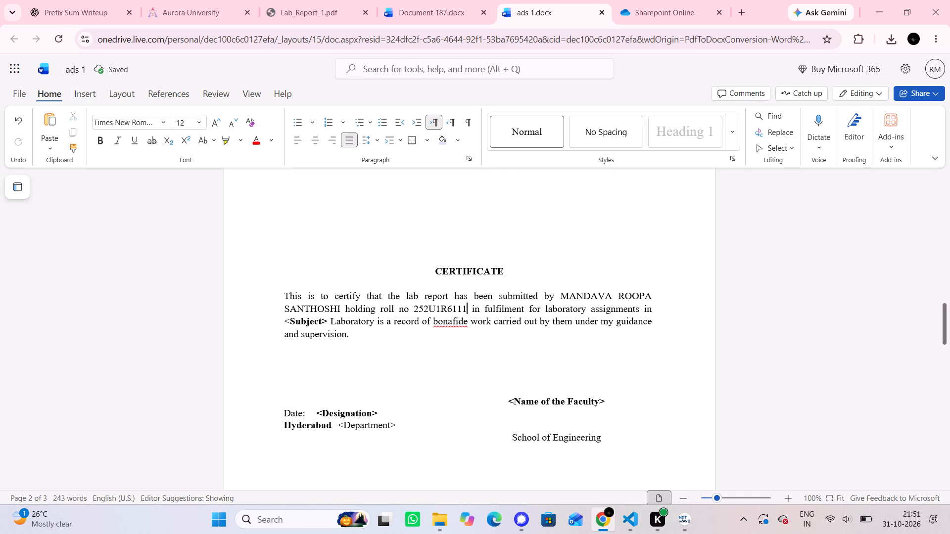
Replace the "<Subject>" placeholder in the certificate with "Advance Data Structures".
drag(326, 321, 283, 322)
key(BackSpace)
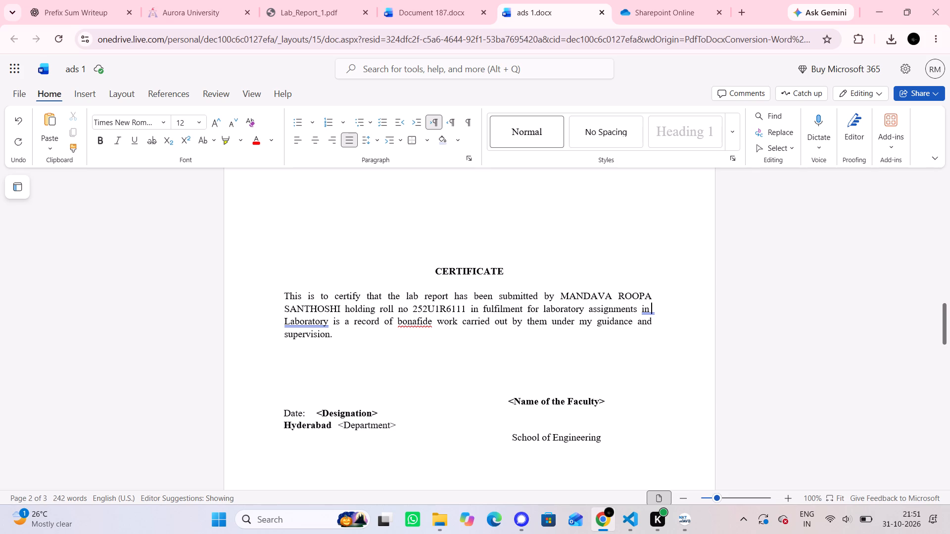
key(ctrl+z)
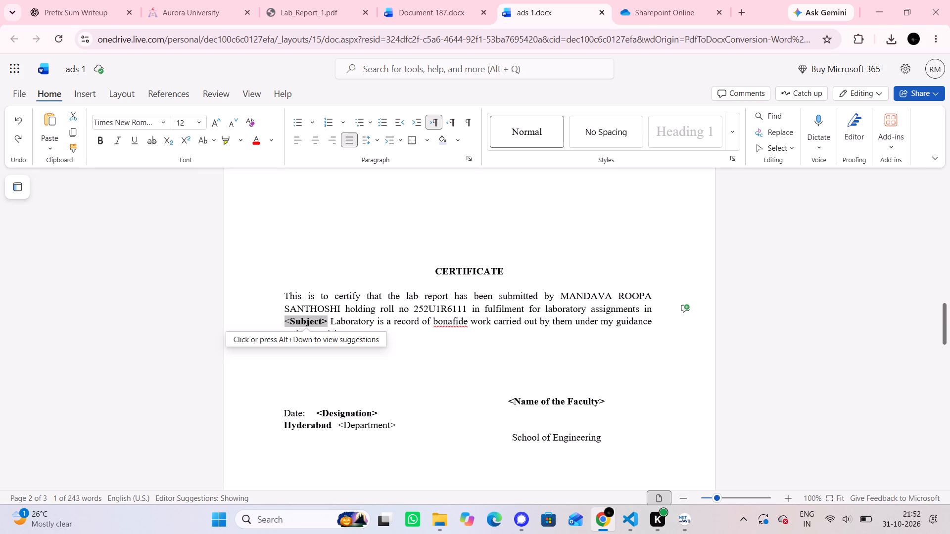
key(BackSpace)
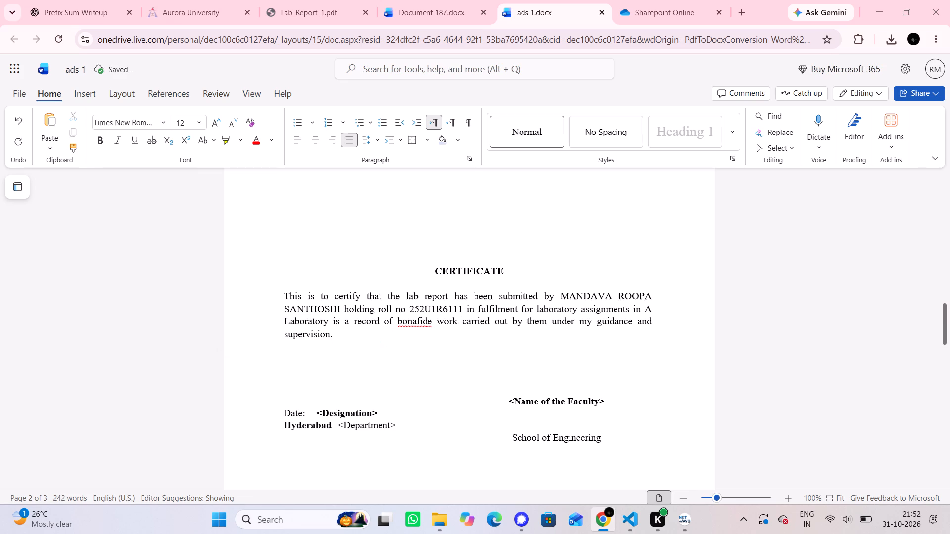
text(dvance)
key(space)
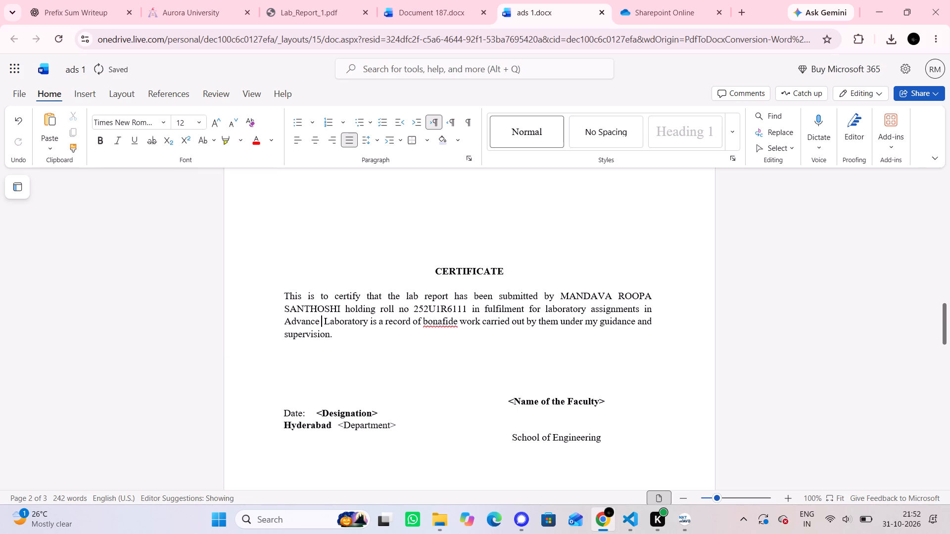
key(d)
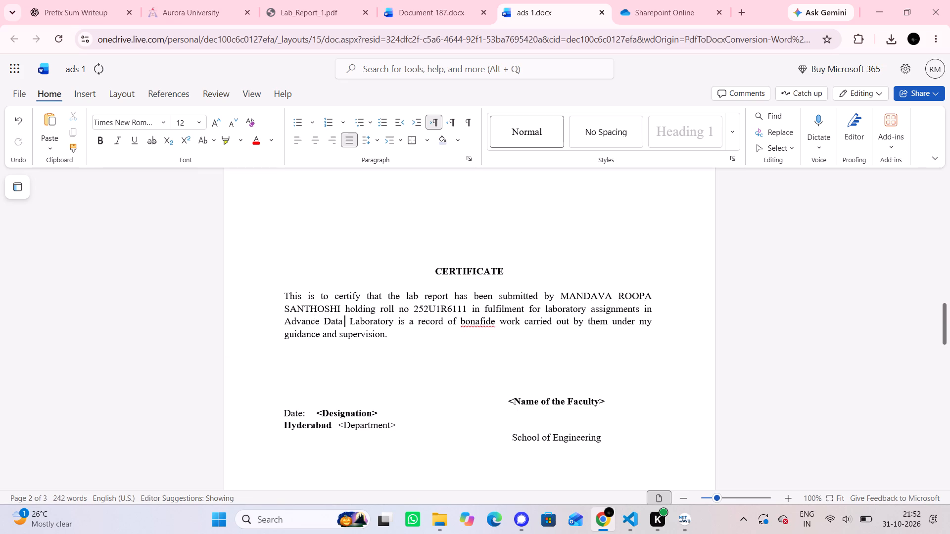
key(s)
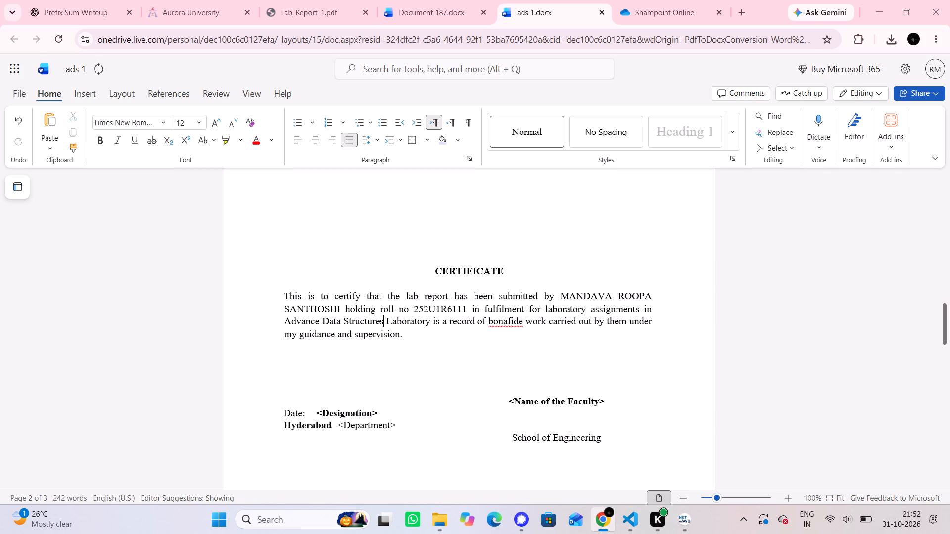
Shift the "<Designation>" and "<Department>" placeholders across so they sit between "<Name of the Faculty>" and "School of Engineering".
scroll(364, 347, down, 1)
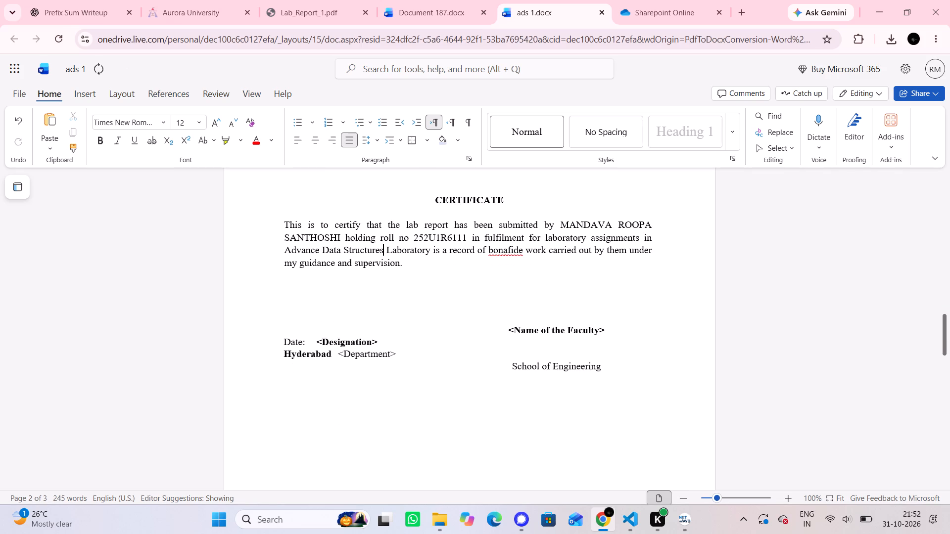
click(315, 341)
key(Tab)
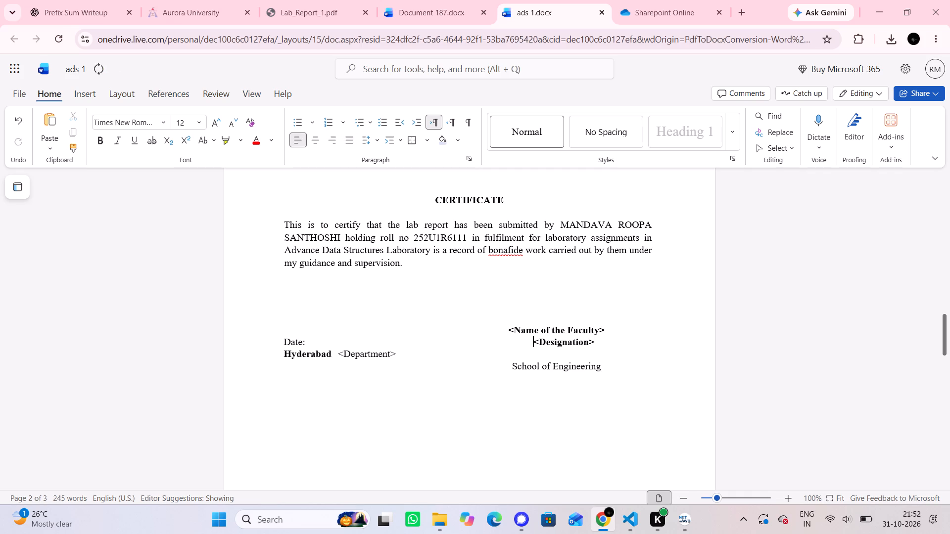
click(336, 356)
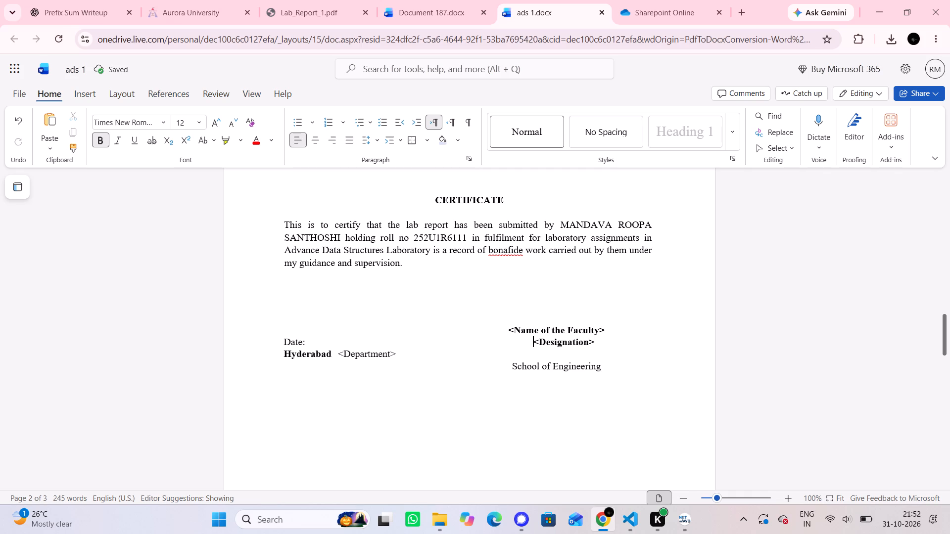
key(Tab)
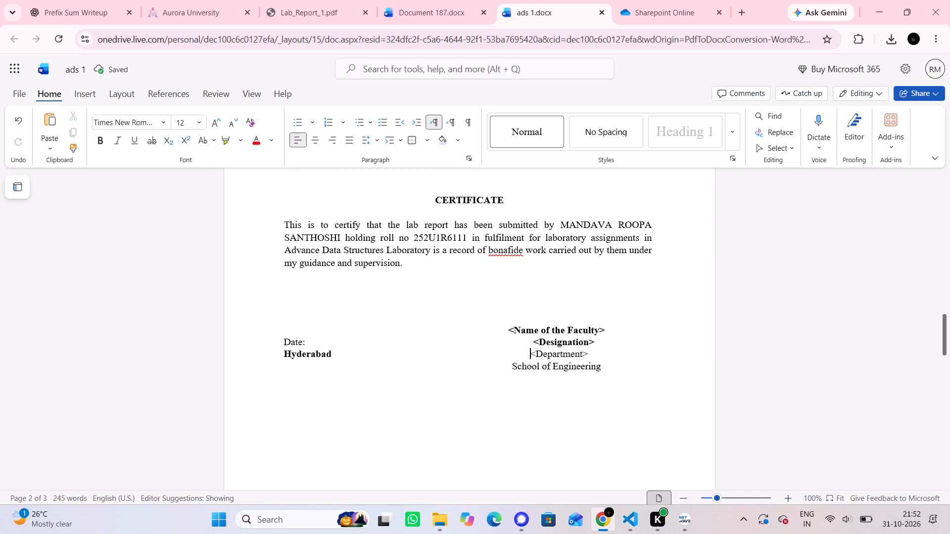
Enter 31-10-26 after "Date:" in the certificate's signature block.
click(310, 338)
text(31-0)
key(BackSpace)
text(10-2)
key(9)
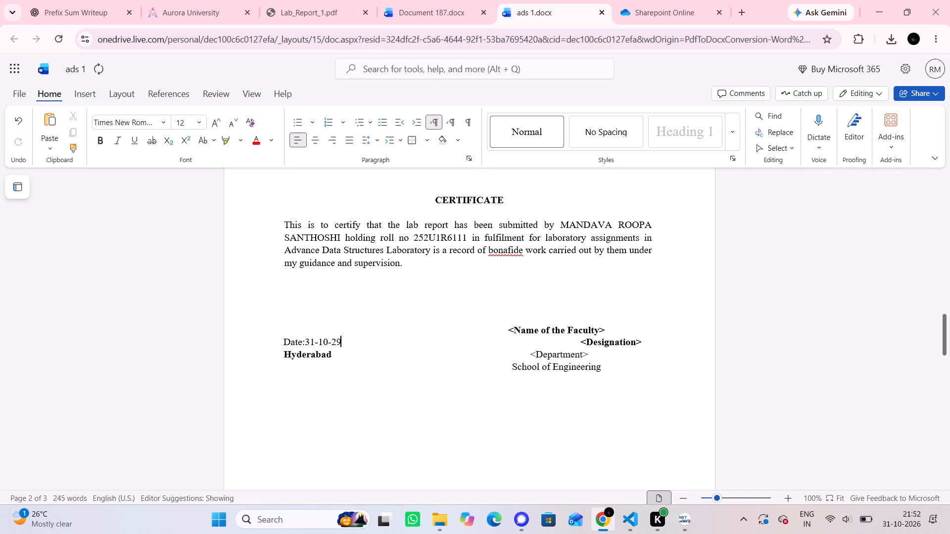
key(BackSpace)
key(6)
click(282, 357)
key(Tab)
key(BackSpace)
Remove the extra spacing before "<Designation>" to realign it beneath "<Name of the Faculty>".
click(581, 342)
key(BackSpace)
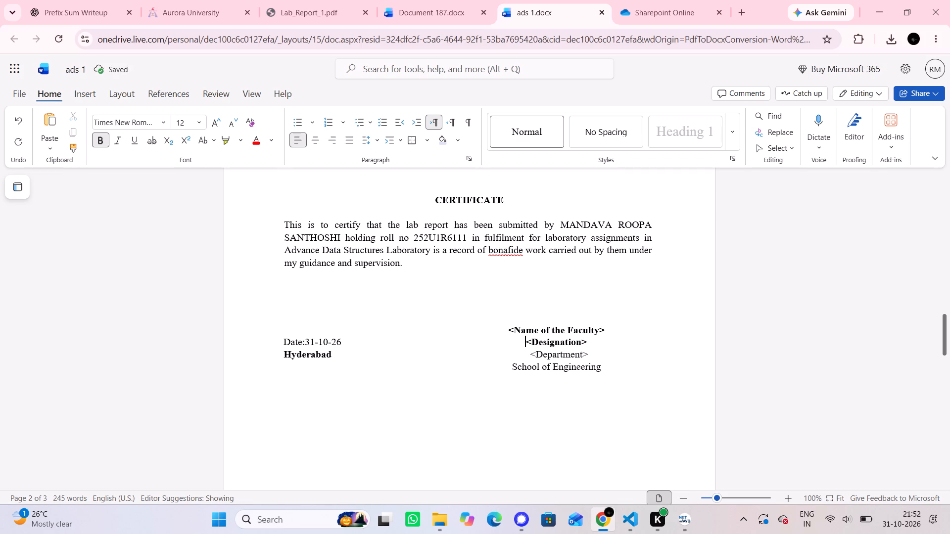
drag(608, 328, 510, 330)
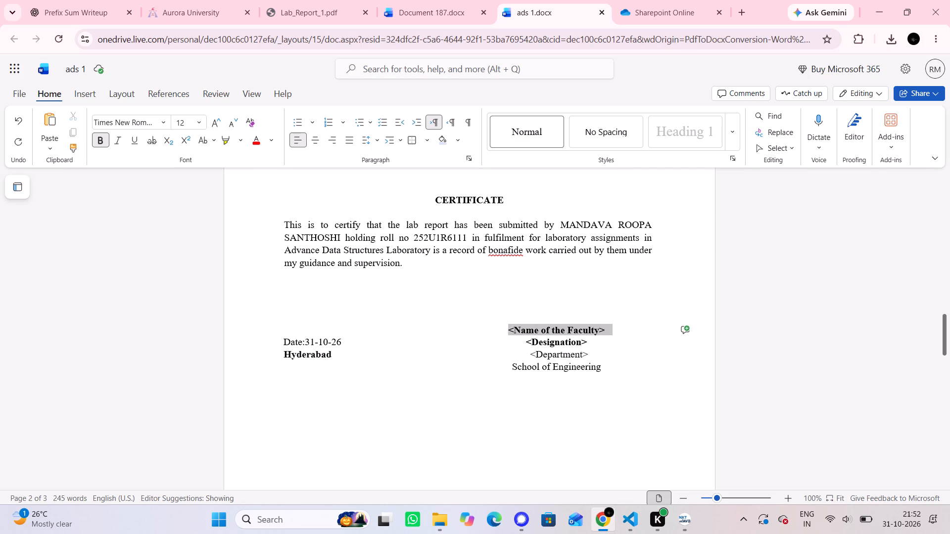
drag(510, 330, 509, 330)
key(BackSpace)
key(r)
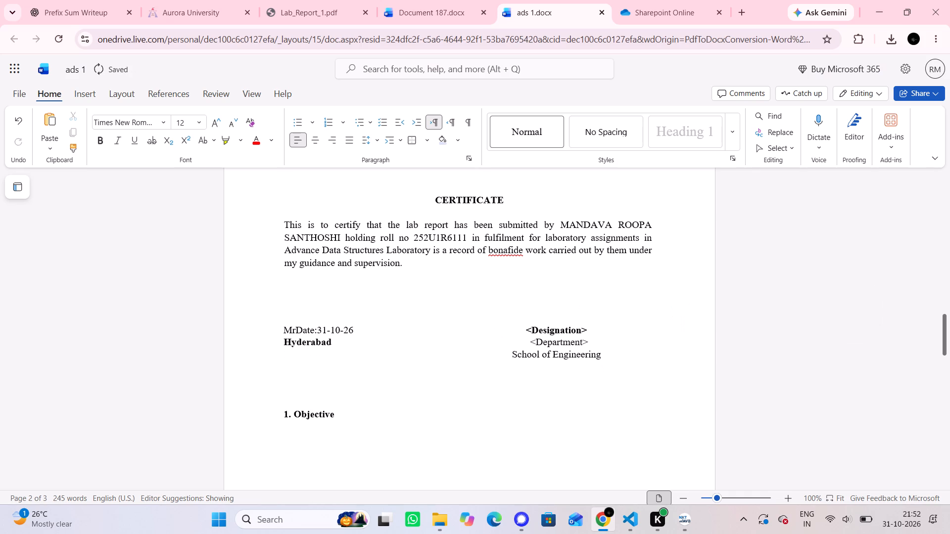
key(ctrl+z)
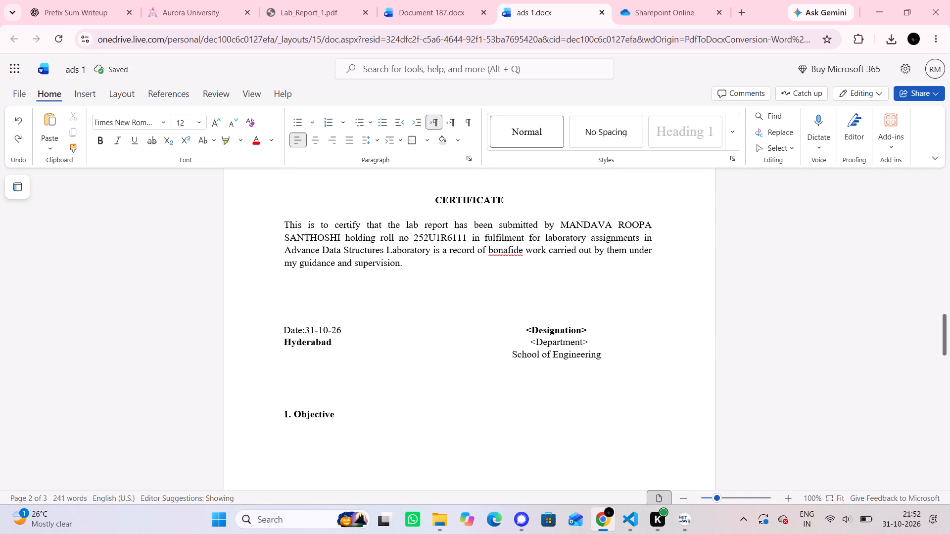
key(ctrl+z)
Replace the "<Name of the Faculty>" placeholder in the certificate's signature block with the faculty member's name, prefixed "Mr.".
key(Right)
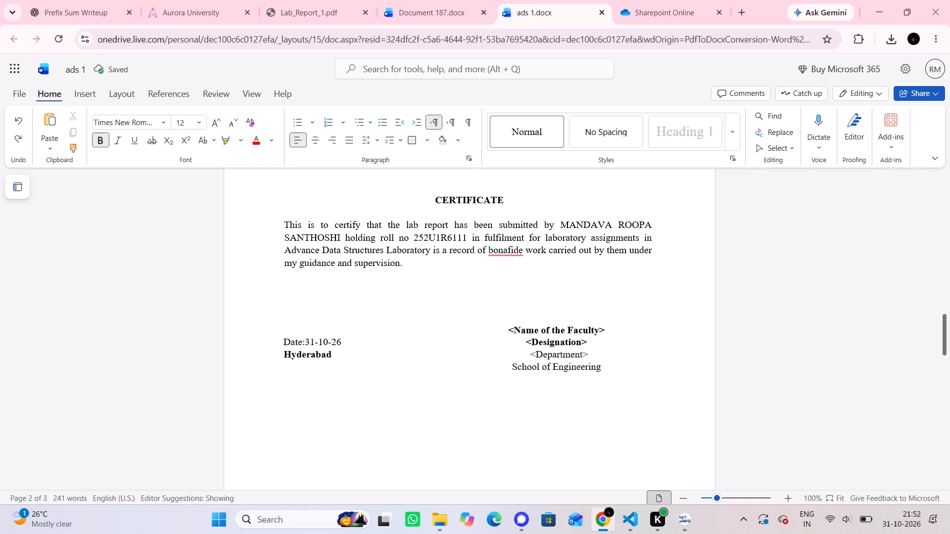
key(BackSpace)
key(BackSpace)
key(BackSpace)
key(BackSpace)
key(BackSpace)
key(BackSpace)
key(BackSpace)
key(BackSpace)
key(BackSpace)
key(BackSpace)
key(BackSpace)
key(BackSpace)
key(BackSpace)
key(BackSpace)
key(BackSpace)
key(BackSpace)
key(BackSpace)
key(BackSpace)
key(BackSpace)
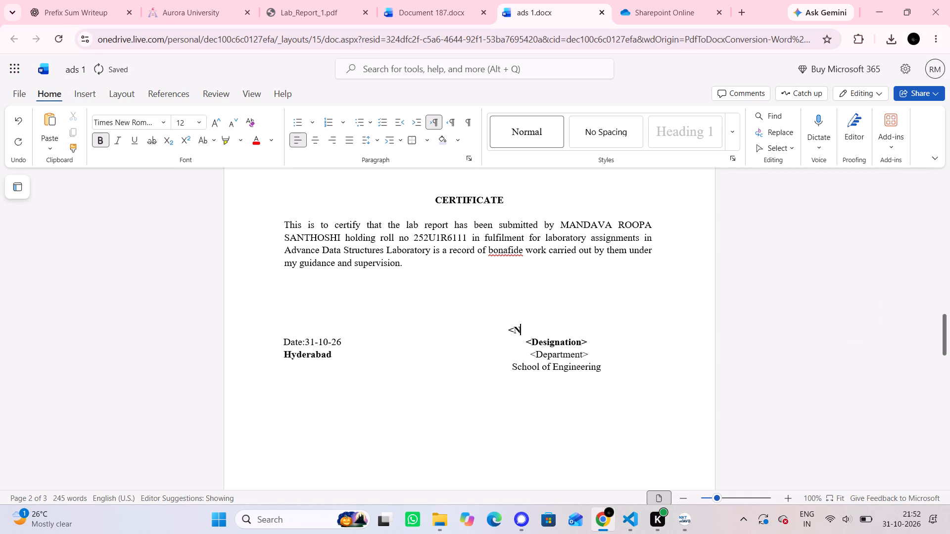
key(BackSpace)
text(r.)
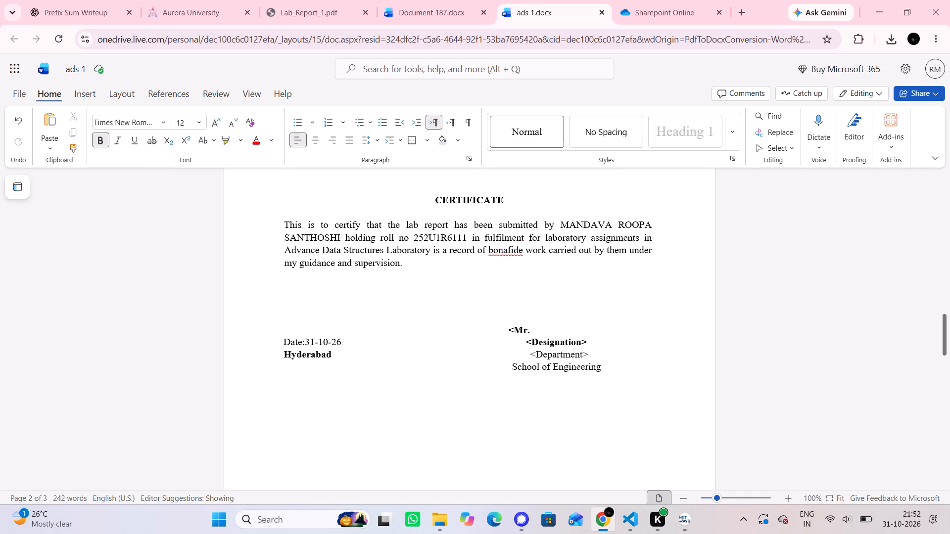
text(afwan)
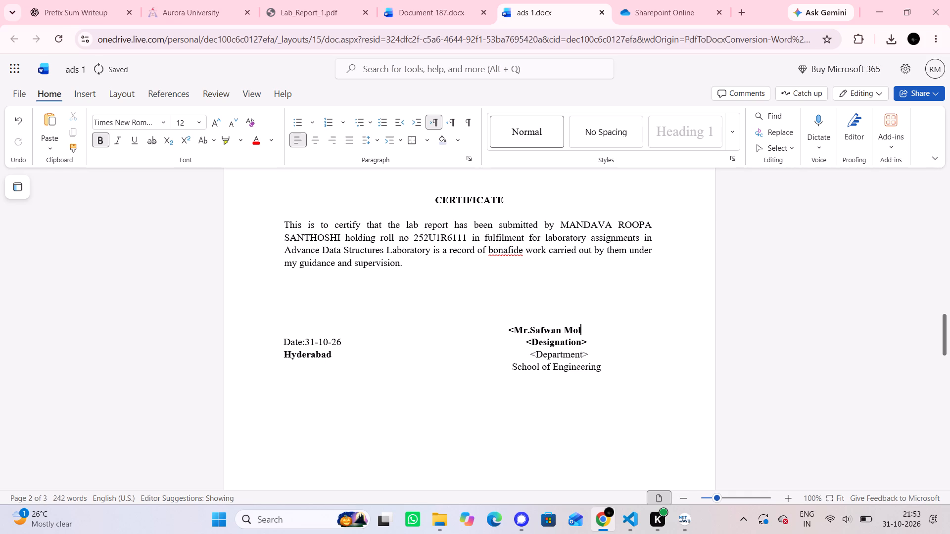
click(513, 327)
key(BackSpace)
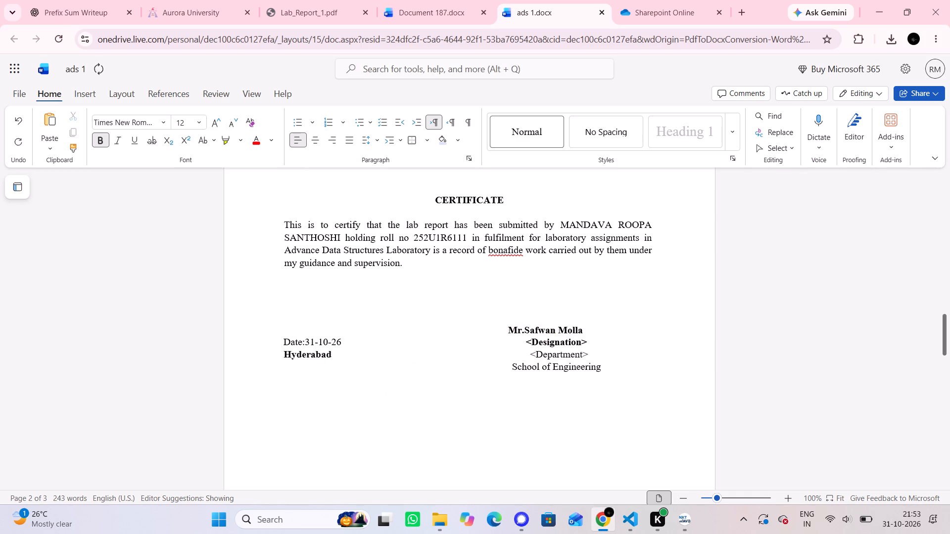
Replace the "<Designation>" placeholder under the faculty member's name with "Assistant Professor".
drag(590, 341, 528, 340)
drag(528, 340, 528, 340)
key(BackSpace)
key(BackSpace)
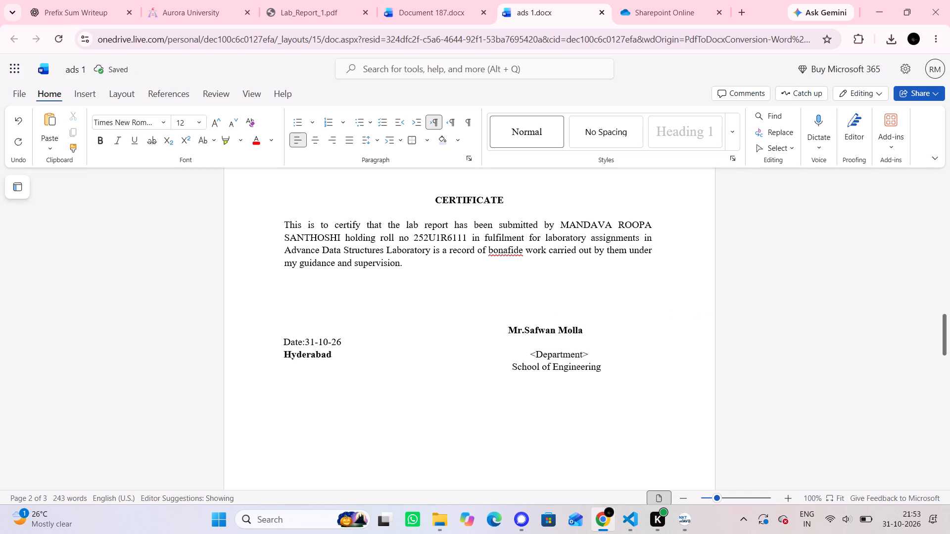
key(Tab)
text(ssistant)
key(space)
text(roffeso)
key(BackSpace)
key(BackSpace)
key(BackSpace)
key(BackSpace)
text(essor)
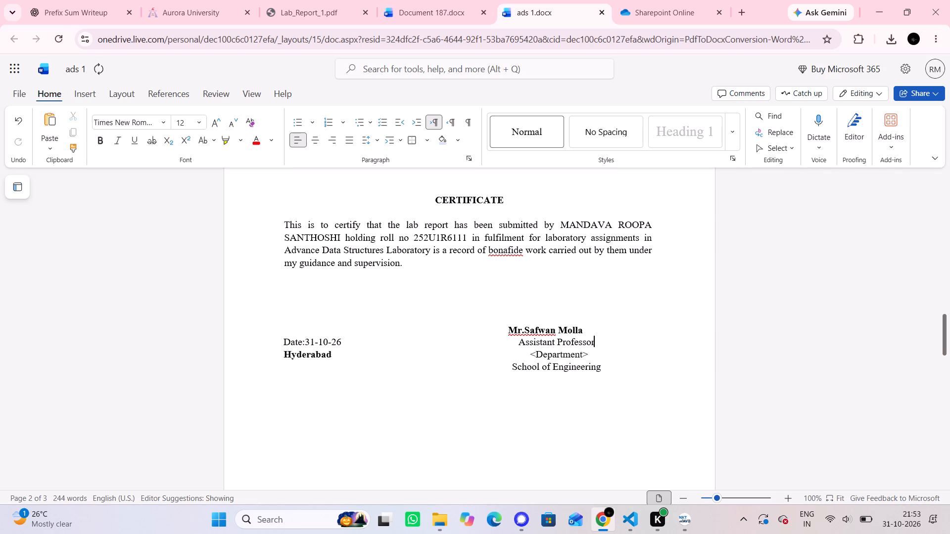
Replace the "<Department>" placeholder in the signature block with "Department of Computer Science".
drag(589, 353, 535, 352)
key(BackSpace)
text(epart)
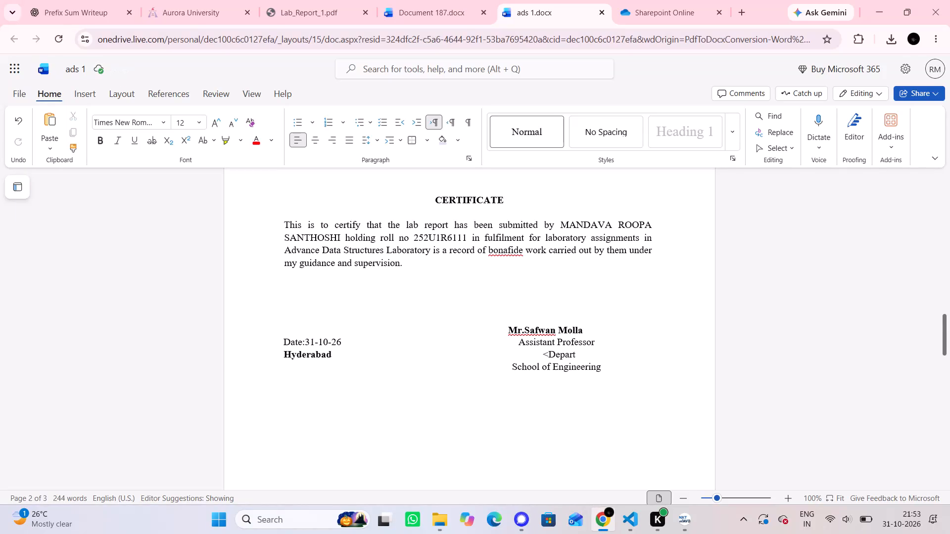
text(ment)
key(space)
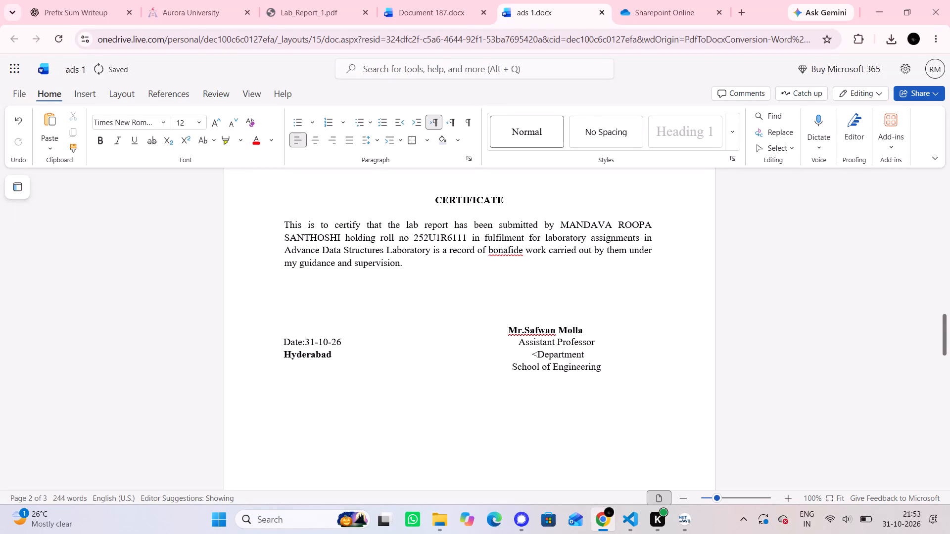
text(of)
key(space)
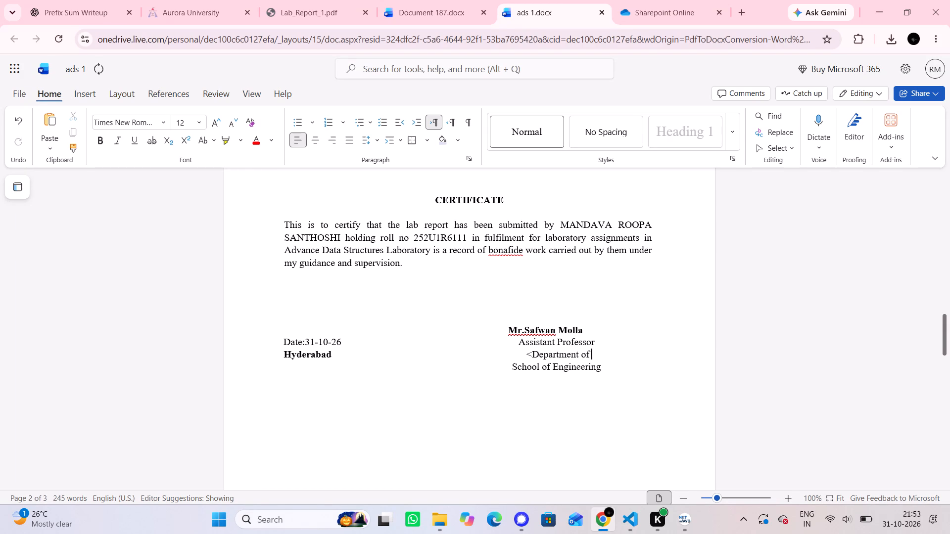
click(534, 355)
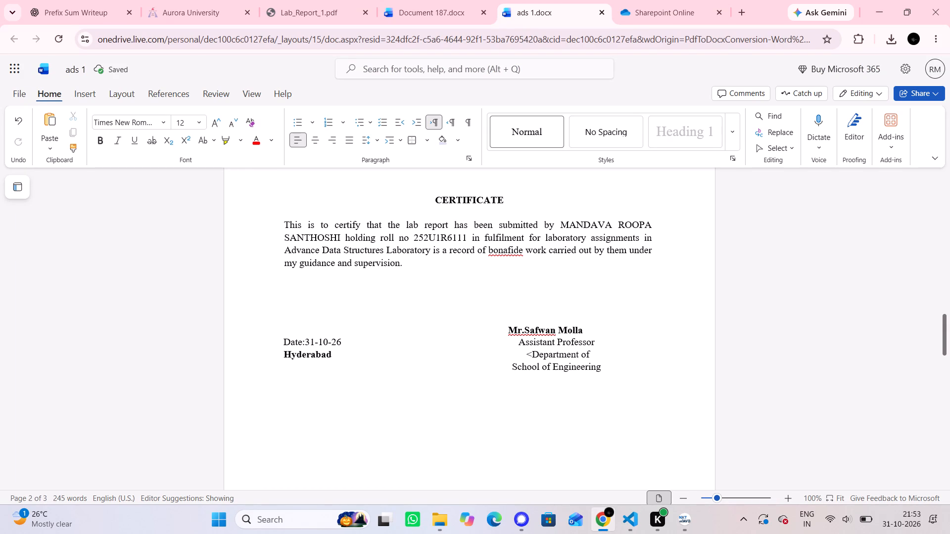
key(BackSpace)
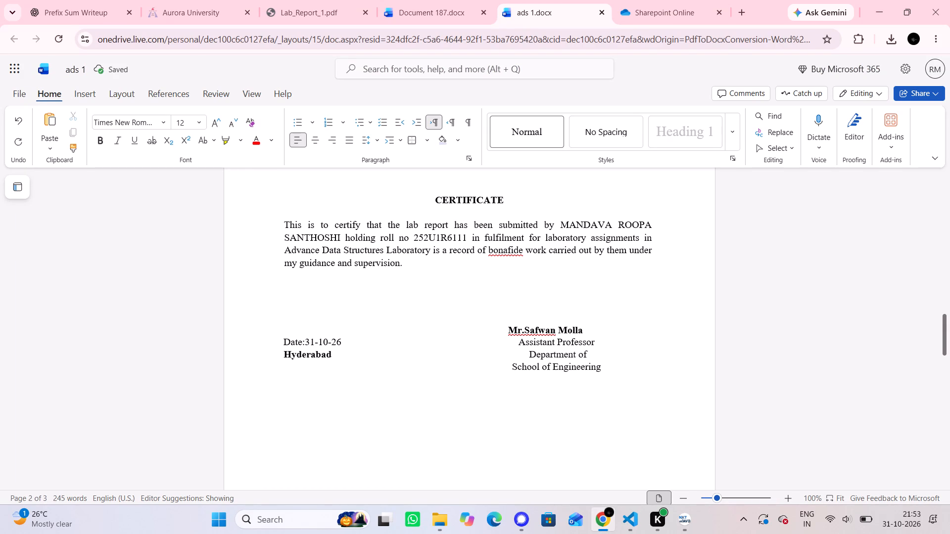
click(594, 354)
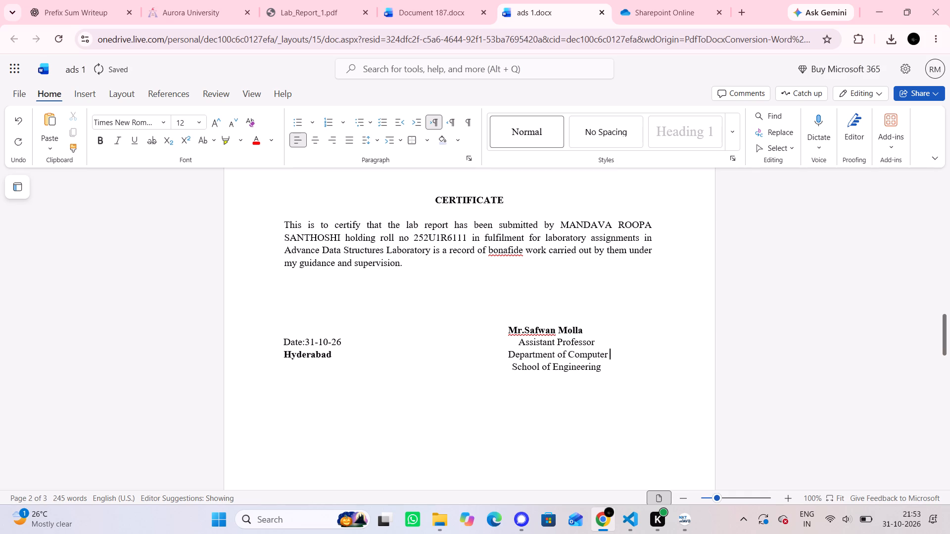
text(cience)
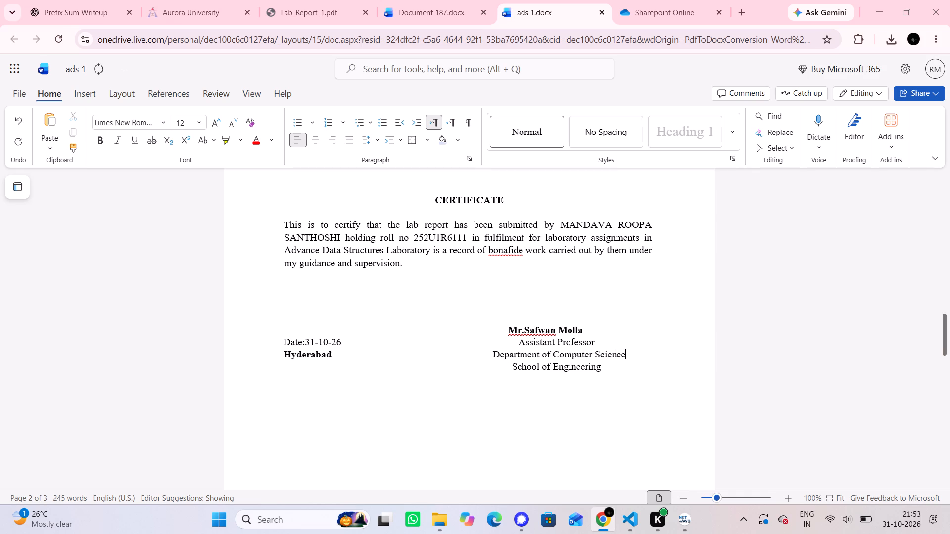
Add spacing before the faculty member's name so it sits centred above "Assistant Professor".
click(510, 326)
key(Tab)
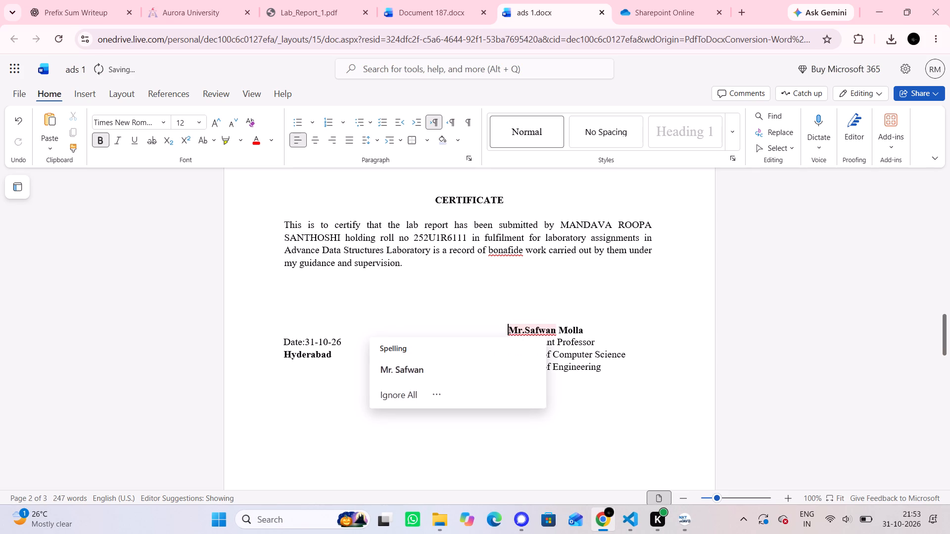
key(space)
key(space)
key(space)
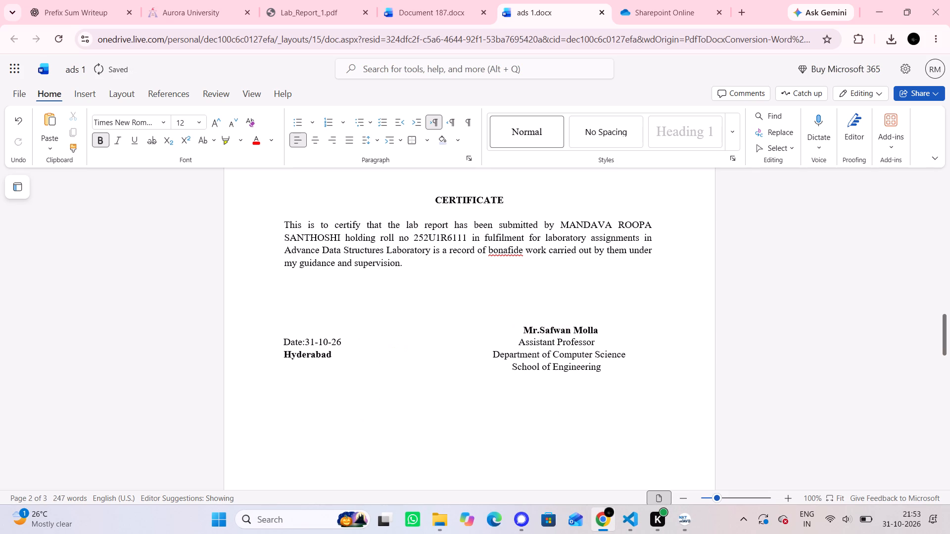
scroll(539, 395, down, 3)
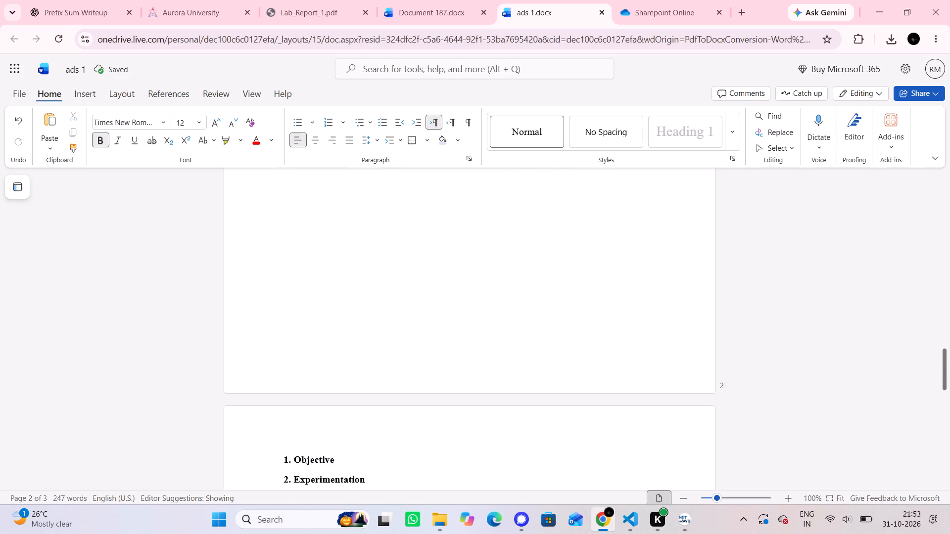
scroll(539, 395, down, 4)
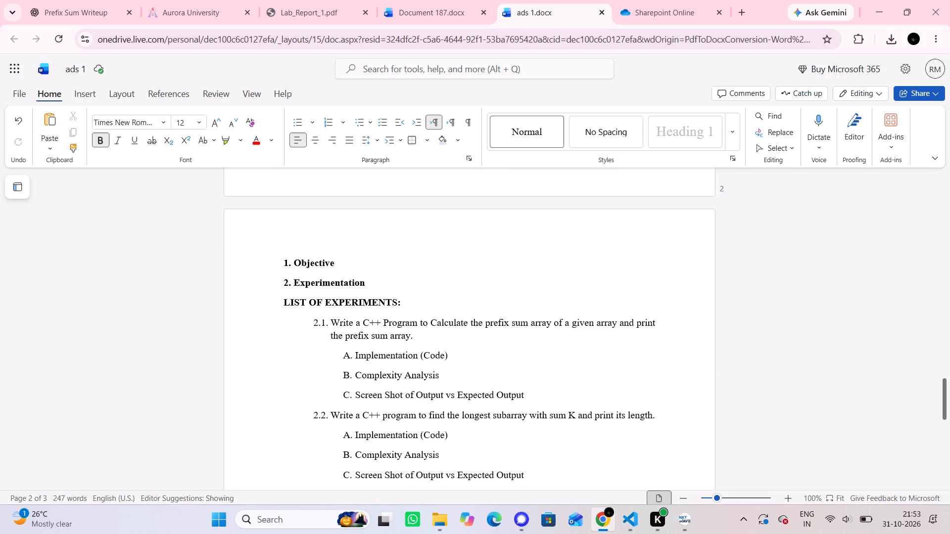
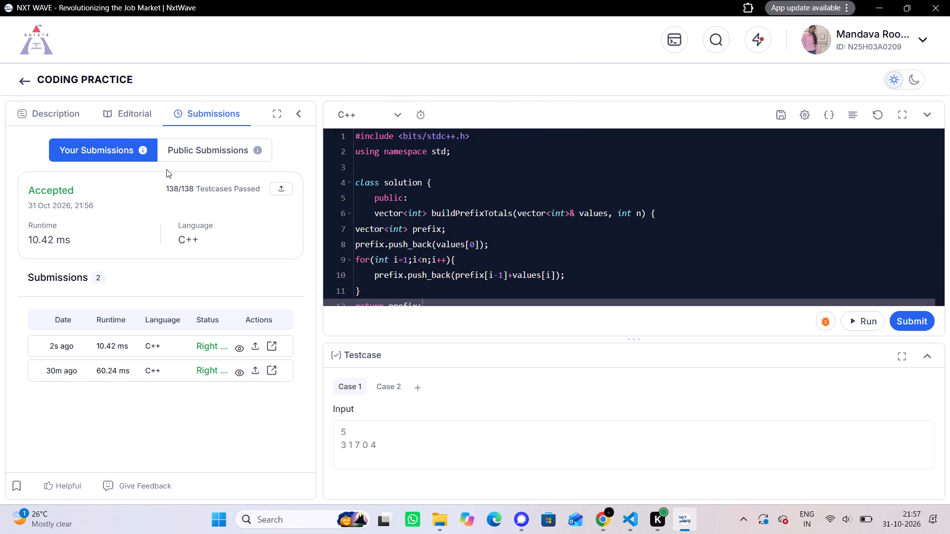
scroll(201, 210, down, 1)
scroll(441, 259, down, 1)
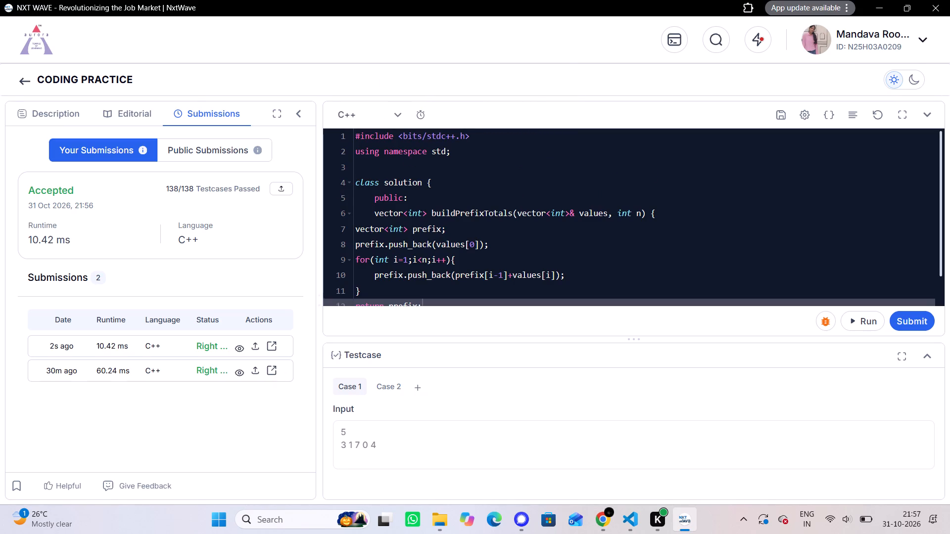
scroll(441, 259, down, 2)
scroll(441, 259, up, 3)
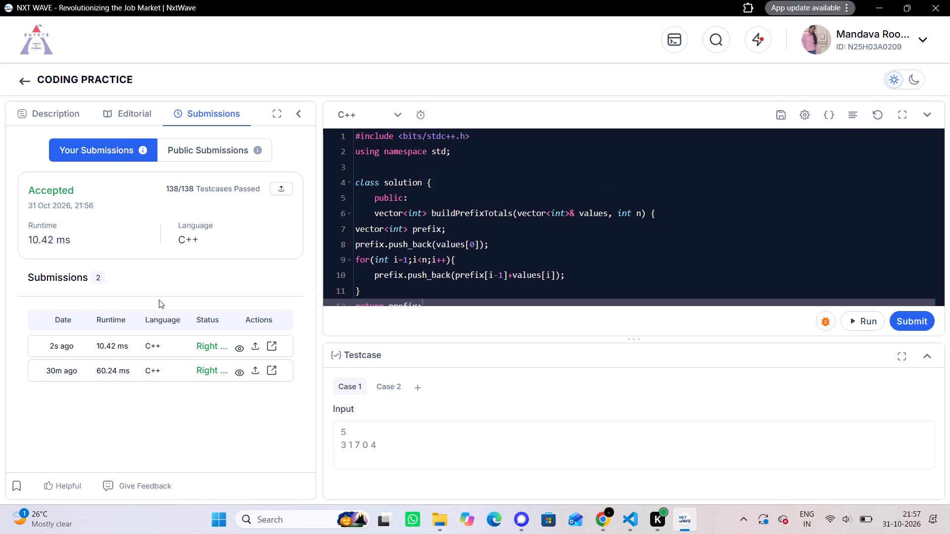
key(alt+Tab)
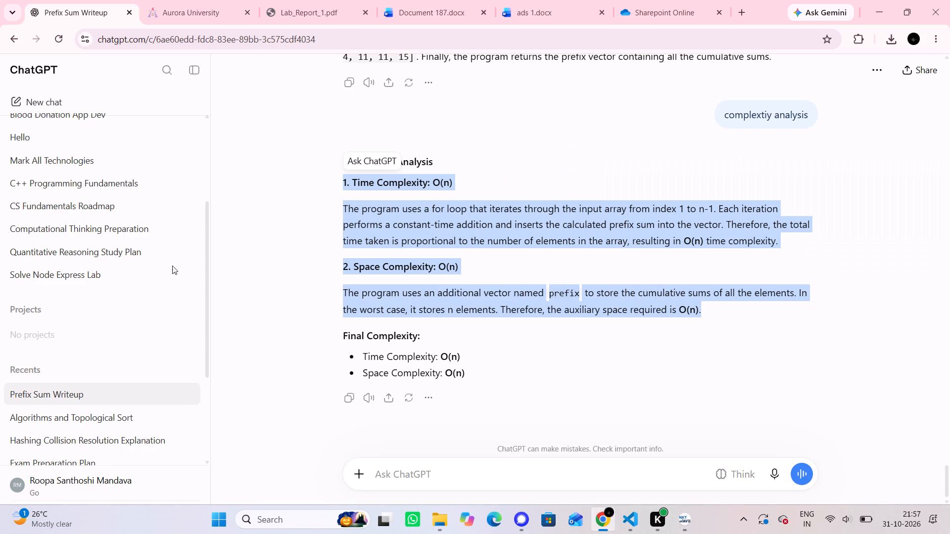
In ads 1.docx, paste the copied complexity text on an unlettered line below experiment 2.1's "Complexity Analysis".
click(543, 7)
scroll(461, 339, down, 1)
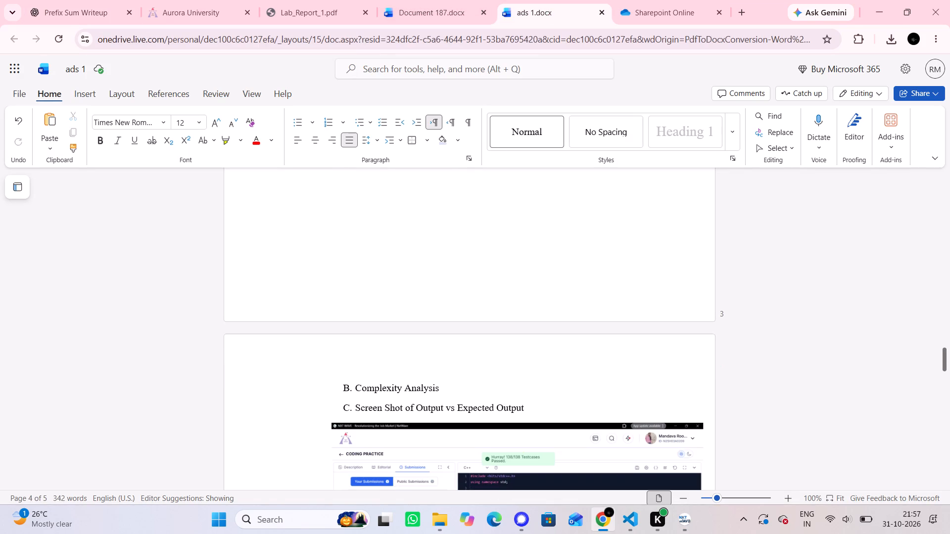
scroll(461, 339, down, 1)
click(452, 383)
key(Return)
key(BackSpace)
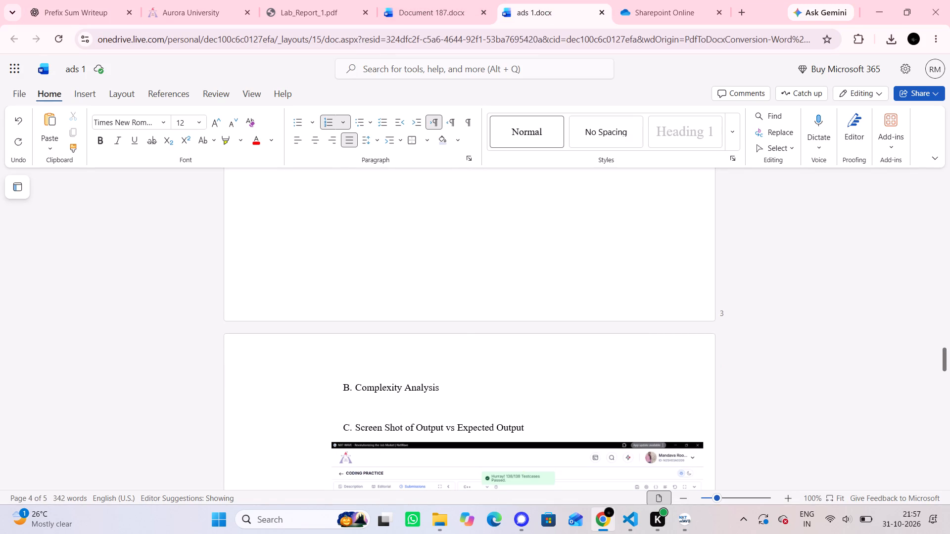
key(ctrl+v)
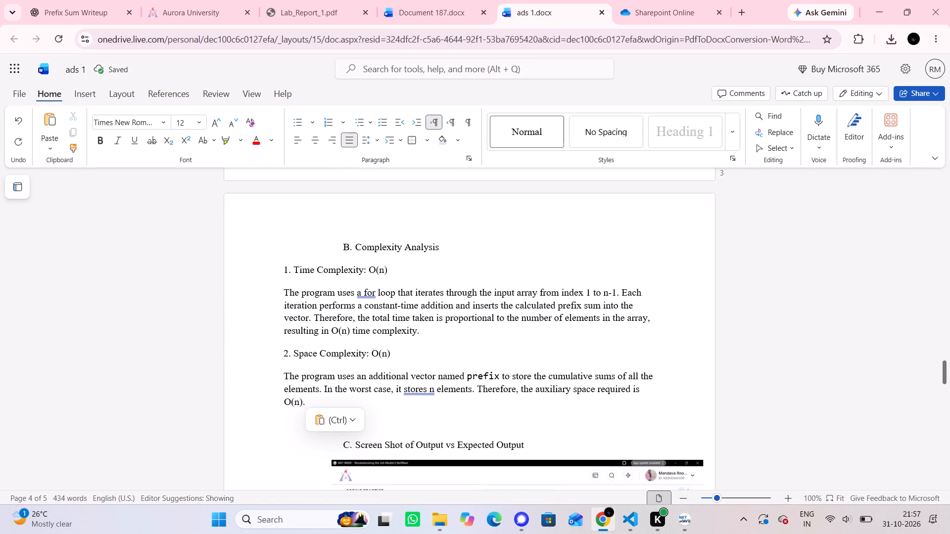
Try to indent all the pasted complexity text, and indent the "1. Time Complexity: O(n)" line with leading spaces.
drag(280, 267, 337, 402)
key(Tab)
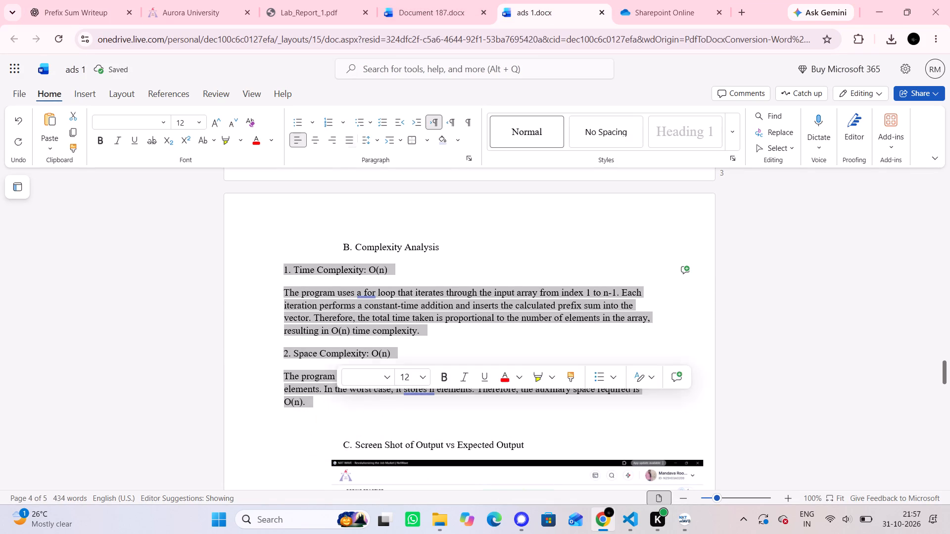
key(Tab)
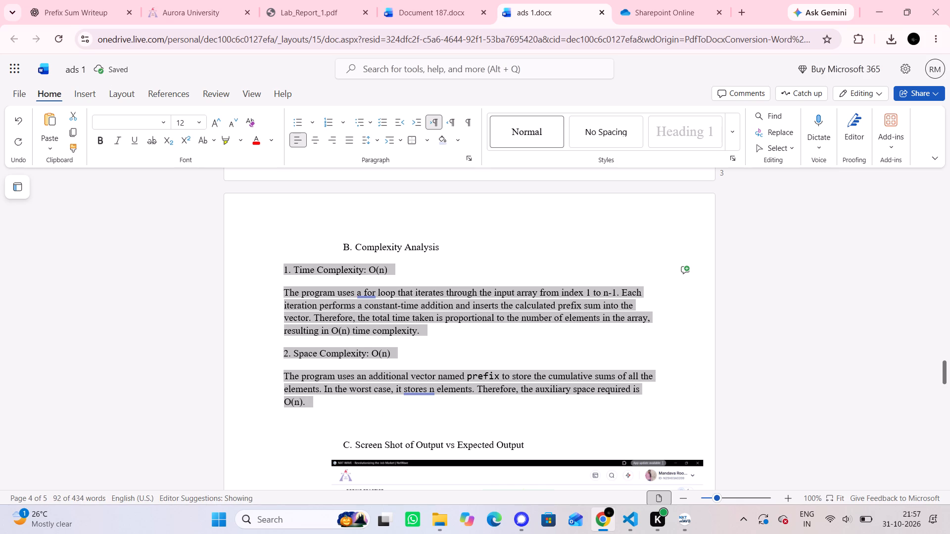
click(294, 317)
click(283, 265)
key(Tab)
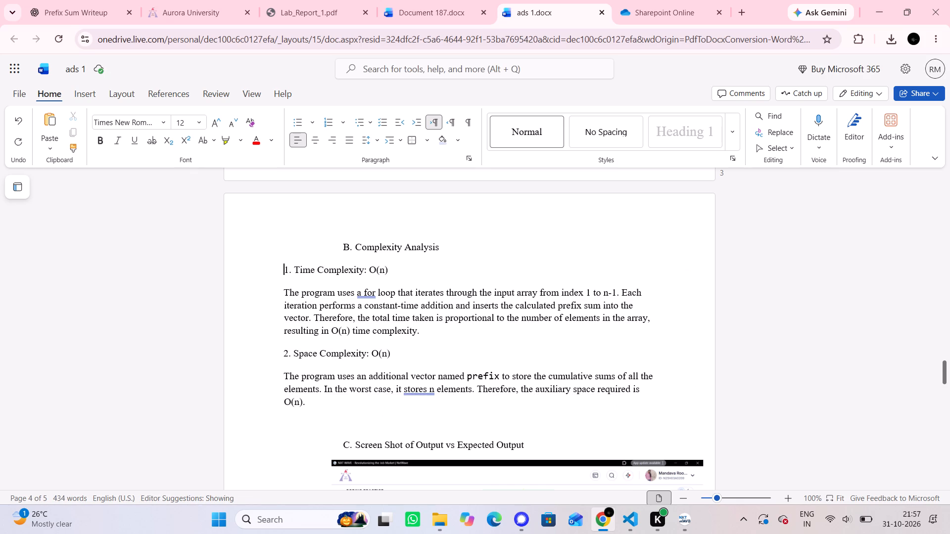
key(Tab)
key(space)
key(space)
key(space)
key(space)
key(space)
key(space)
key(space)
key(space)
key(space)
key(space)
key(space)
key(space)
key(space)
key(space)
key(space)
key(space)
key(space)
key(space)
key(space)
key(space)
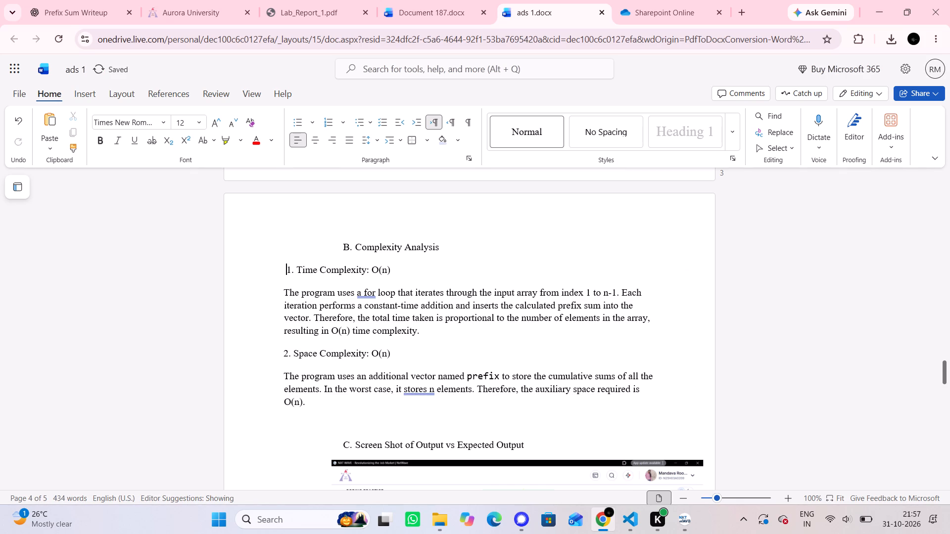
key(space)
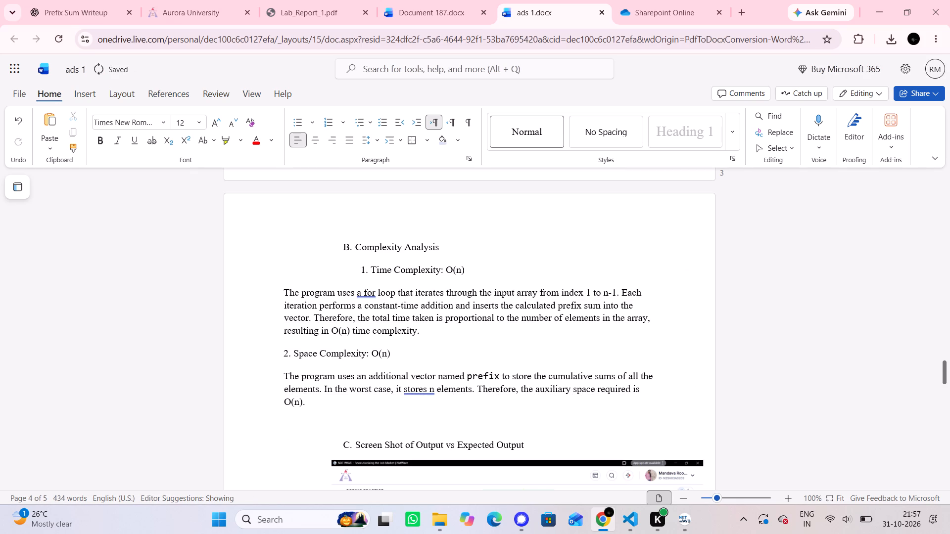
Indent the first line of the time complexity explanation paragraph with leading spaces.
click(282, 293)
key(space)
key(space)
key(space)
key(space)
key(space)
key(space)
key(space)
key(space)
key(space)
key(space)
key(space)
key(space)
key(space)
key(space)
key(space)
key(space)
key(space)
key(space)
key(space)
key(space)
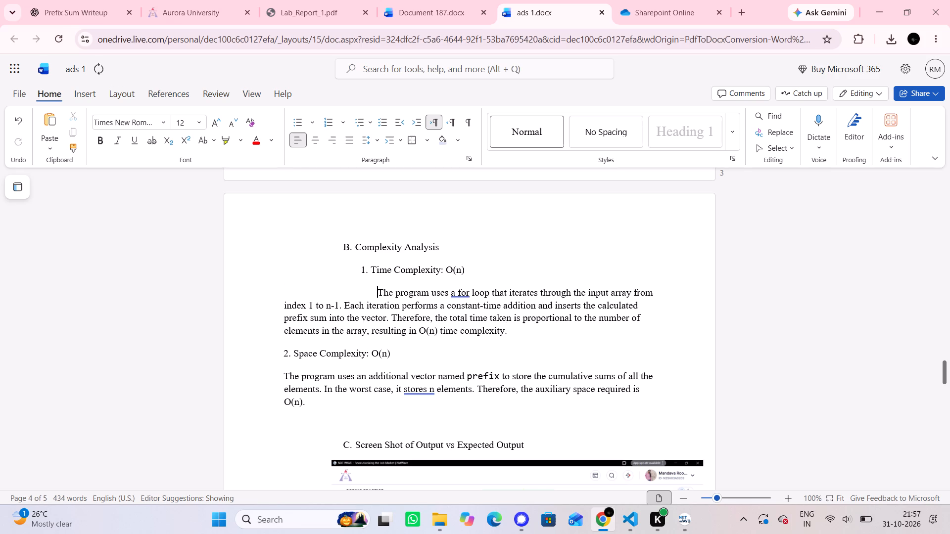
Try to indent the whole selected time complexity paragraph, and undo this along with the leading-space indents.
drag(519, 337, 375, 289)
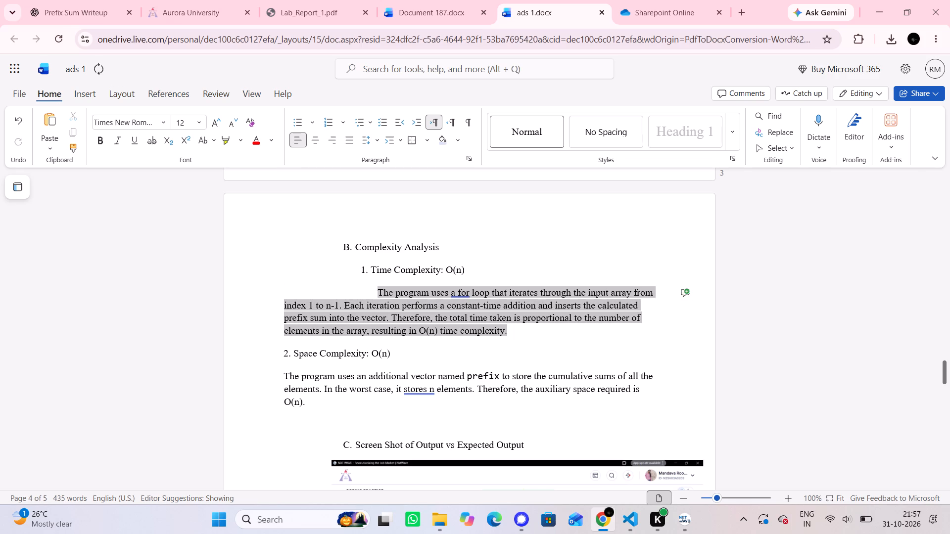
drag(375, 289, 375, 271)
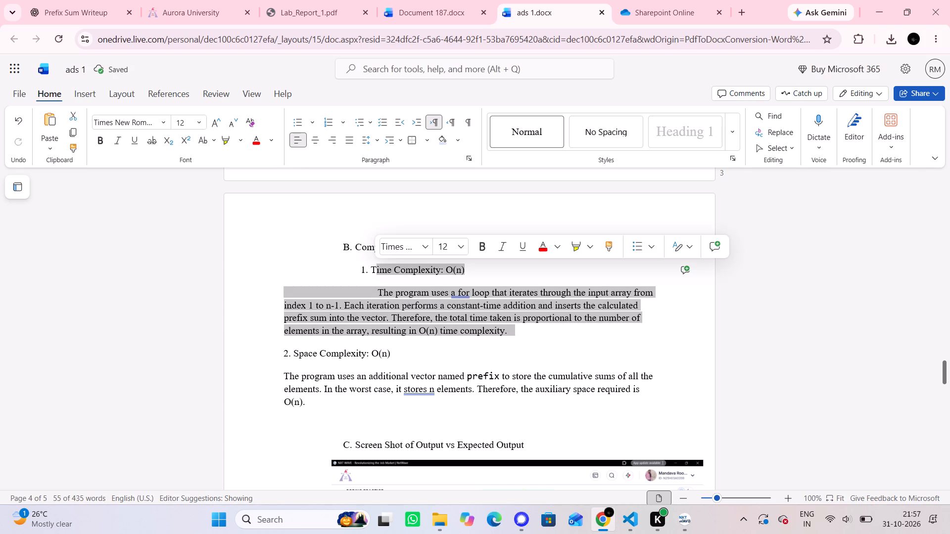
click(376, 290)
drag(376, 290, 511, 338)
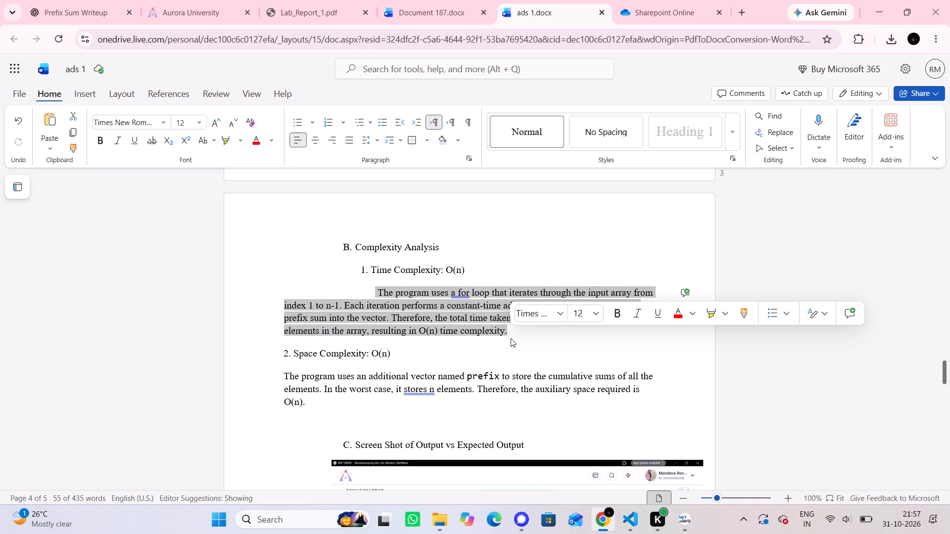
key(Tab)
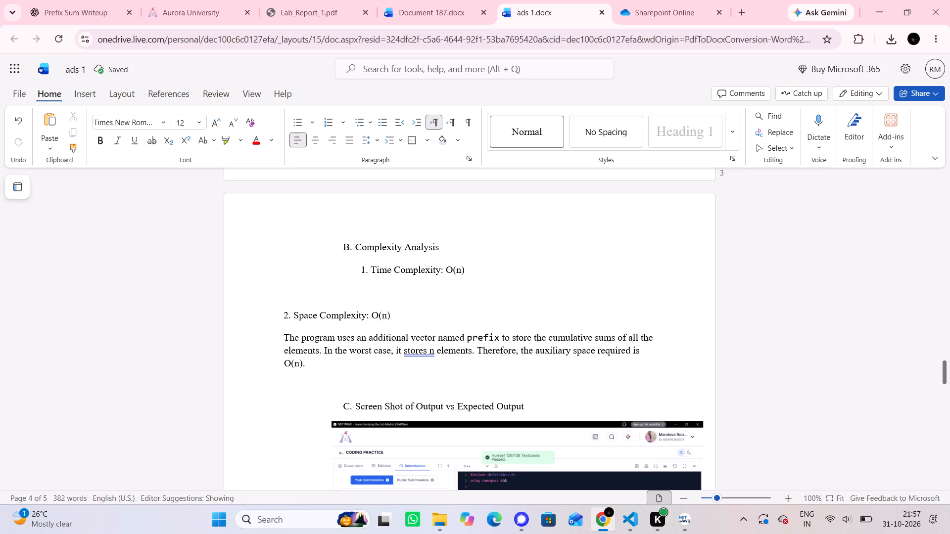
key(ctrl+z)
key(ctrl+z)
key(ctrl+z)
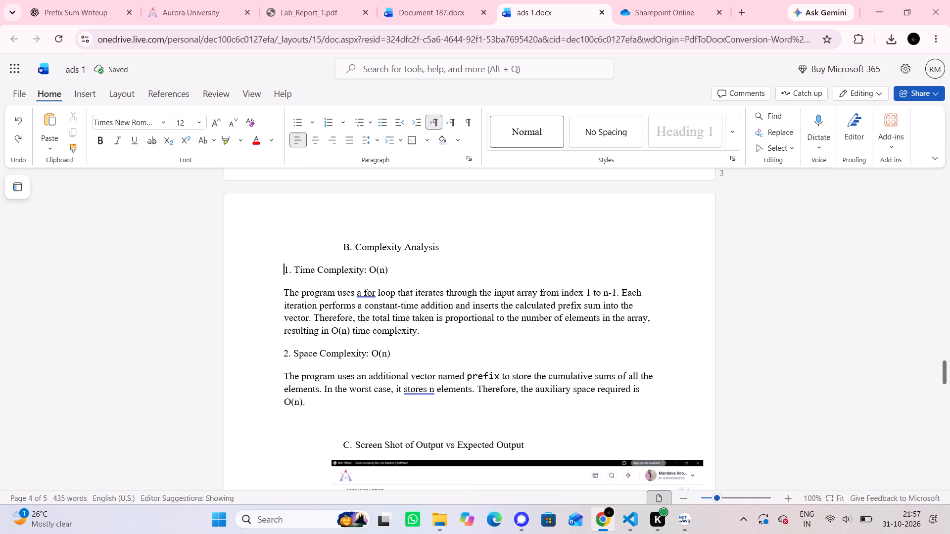
Select all the pasted complexity text and indent it until "1. Time Complexity: O(n)" starts slightly inside the "Complexity Analysis" heading.
drag(315, 401, 277, 275)
key(Tab)
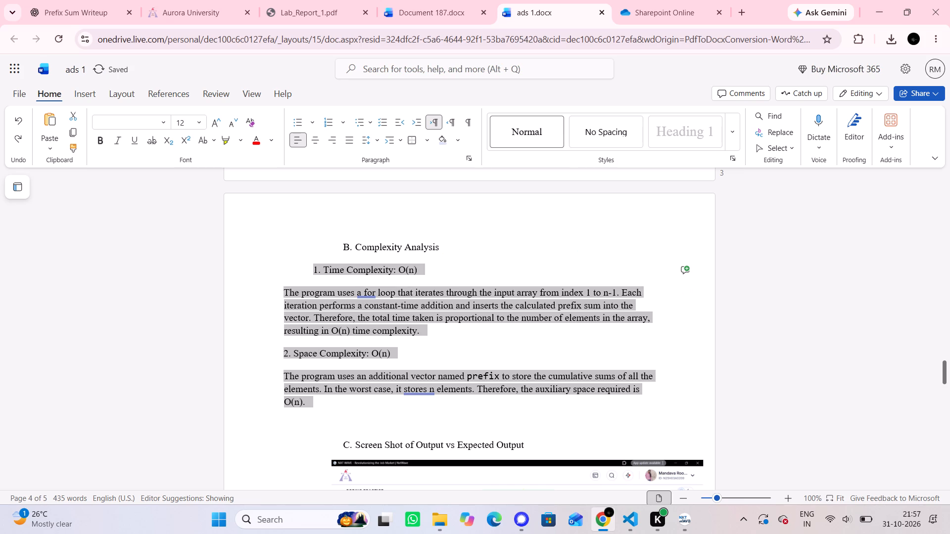
key(Tab)
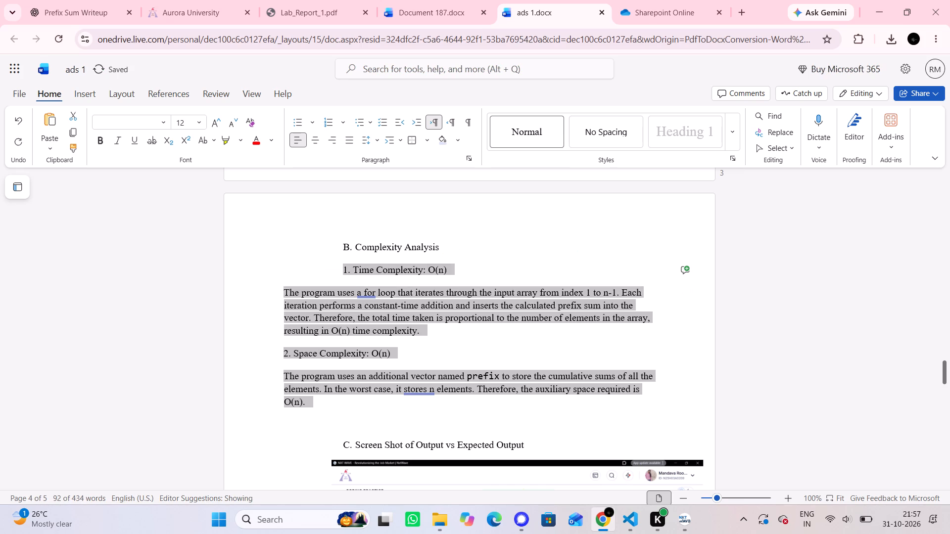
key(Tab)
Change the font of the word "prefix" in the space complexity paragraph to Times New Roman.
click(476, 374)
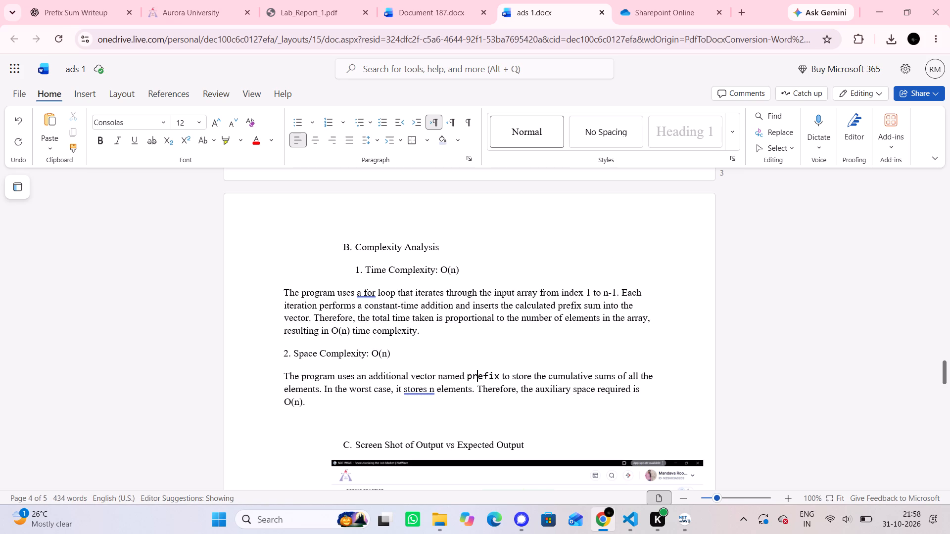
double_click(477, 377)
right_click(477, 377)
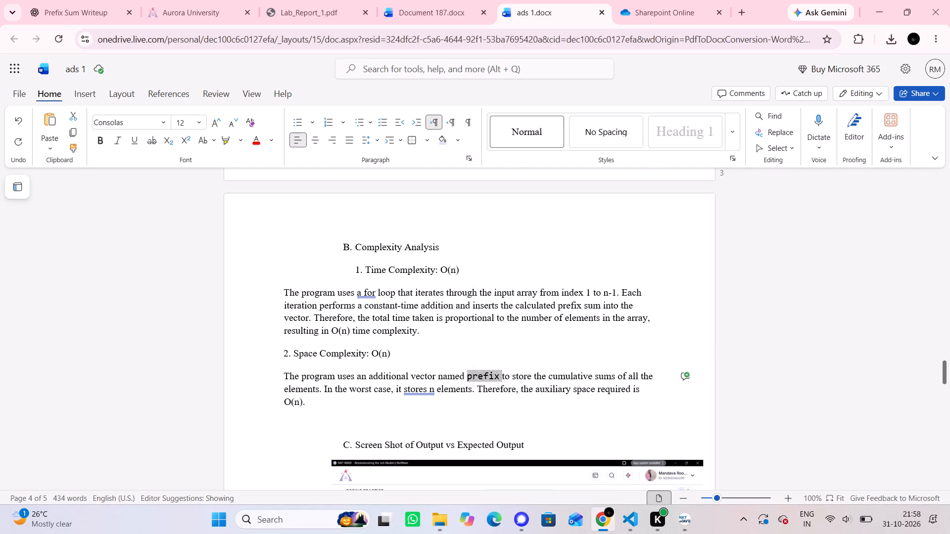
click(529, 396)
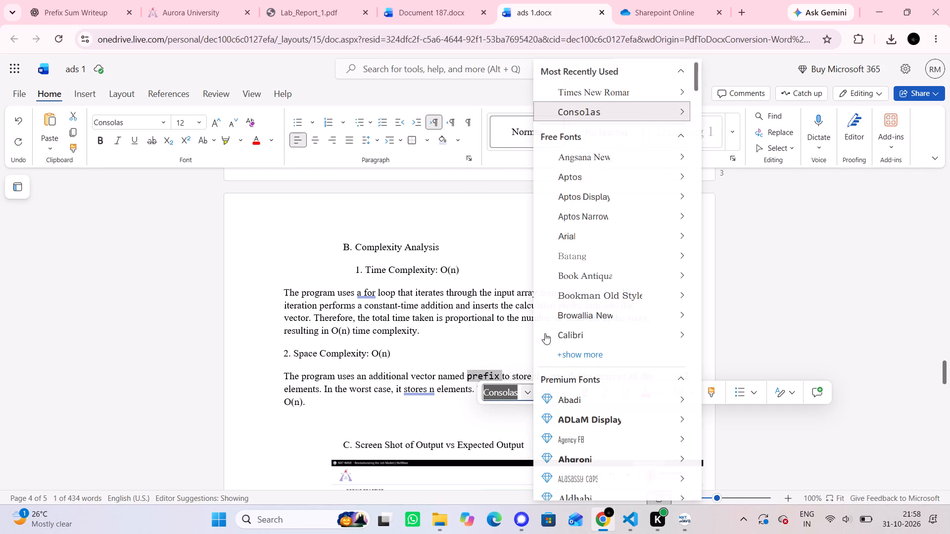
click(607, 91)
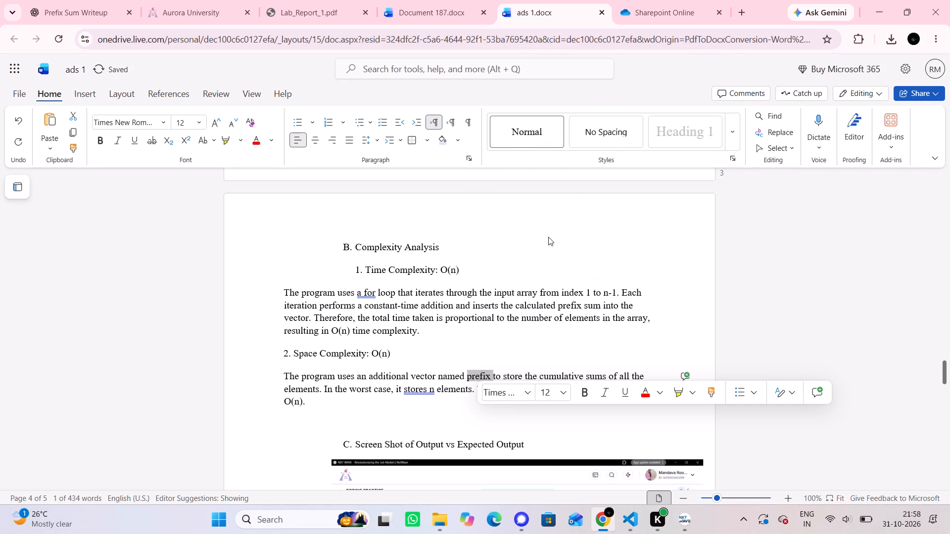
click(548, 237)
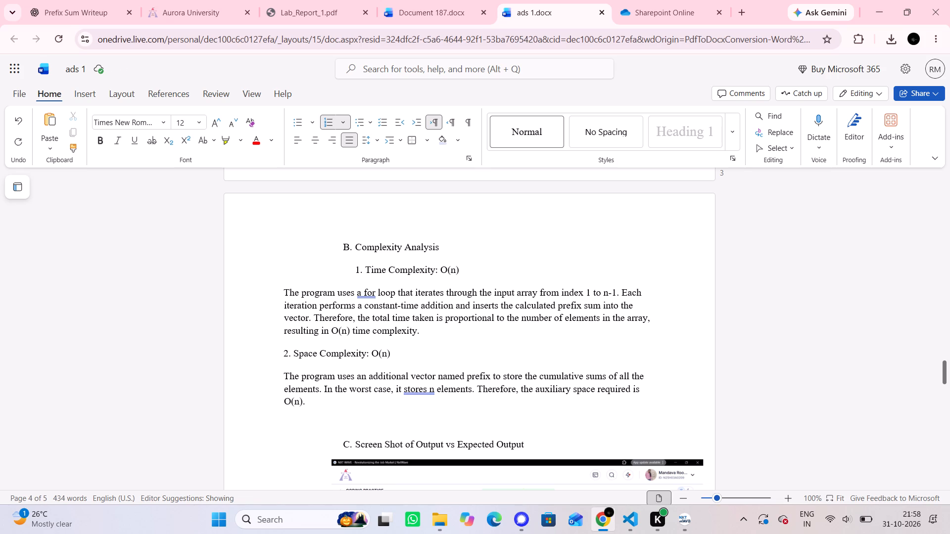
scroll(549, 273, down, 3)
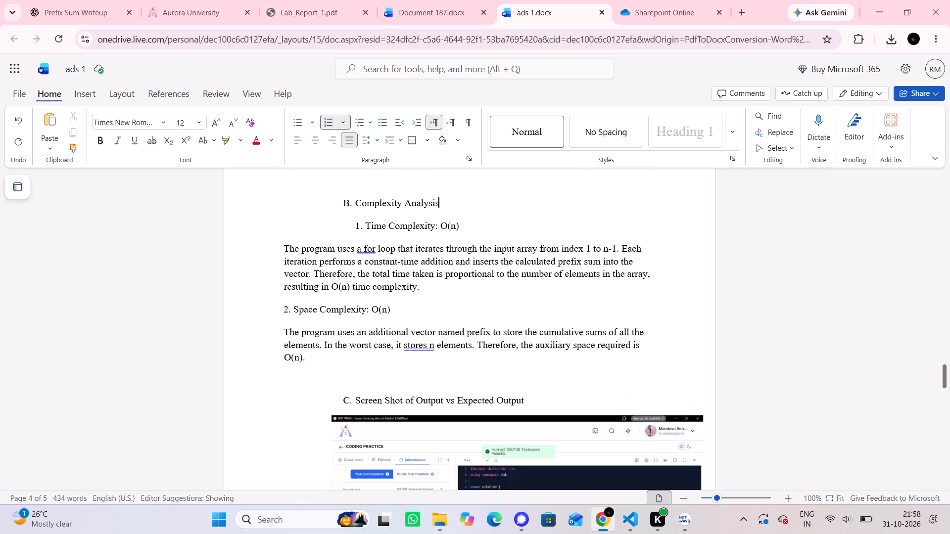
scroll(549, 273, down, 3)
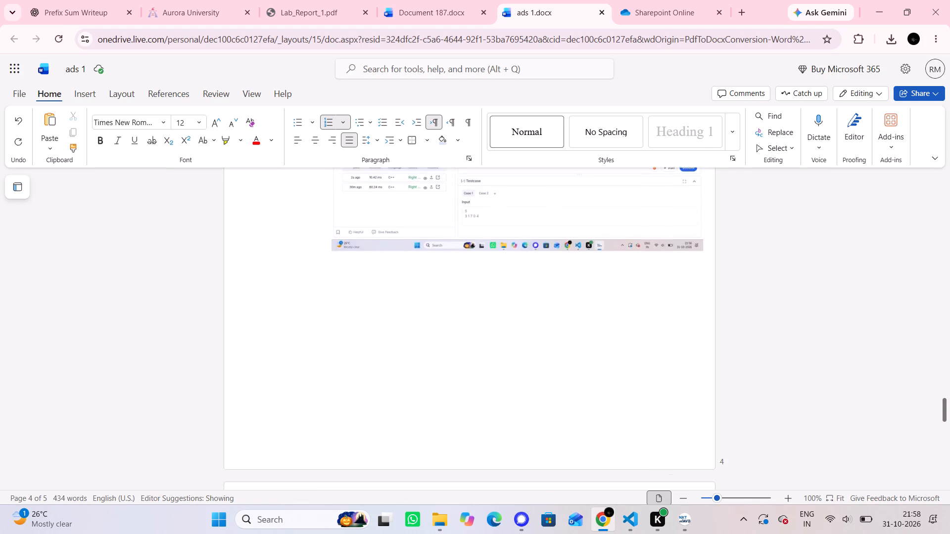
scroll(549, 273, down, 3)
scroll(549, 273, up, 7)
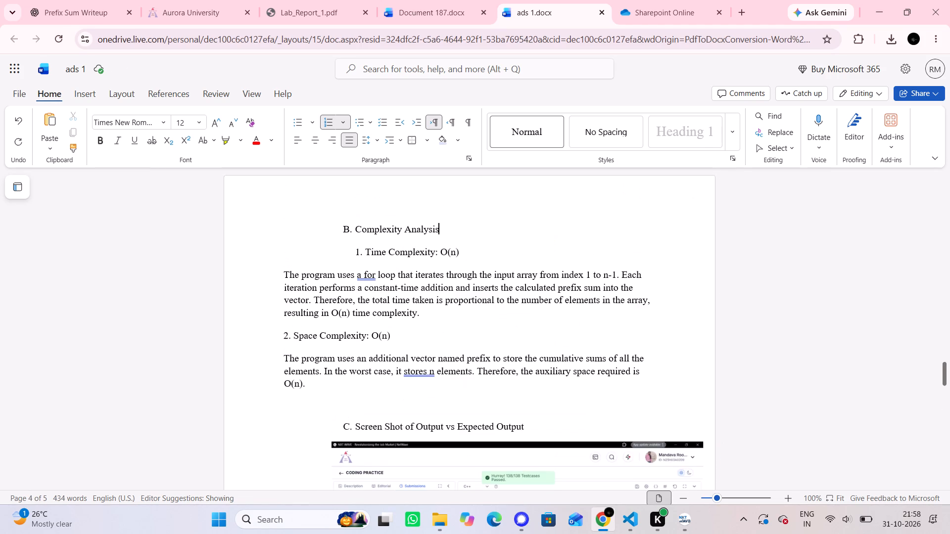
scroll(549, 273, down, 4)
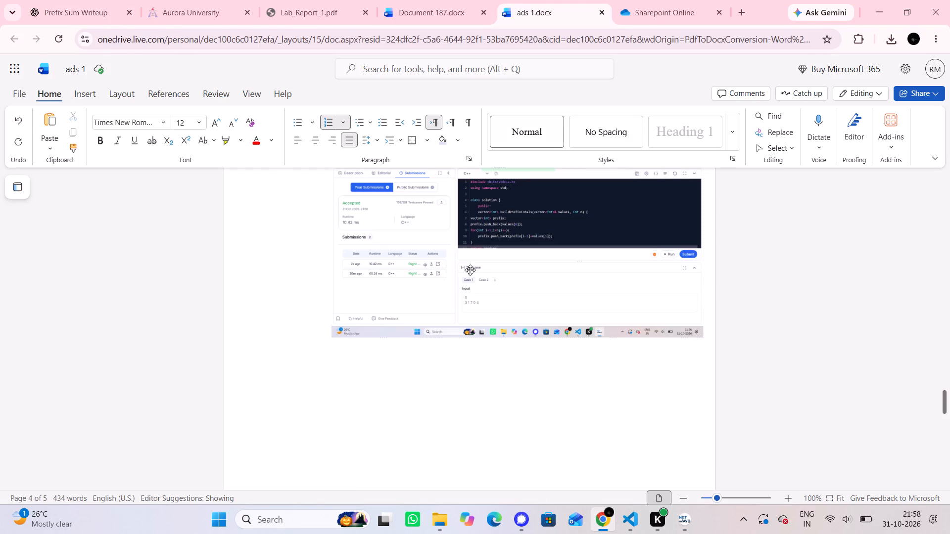
scroll(469, 283, down, 1)
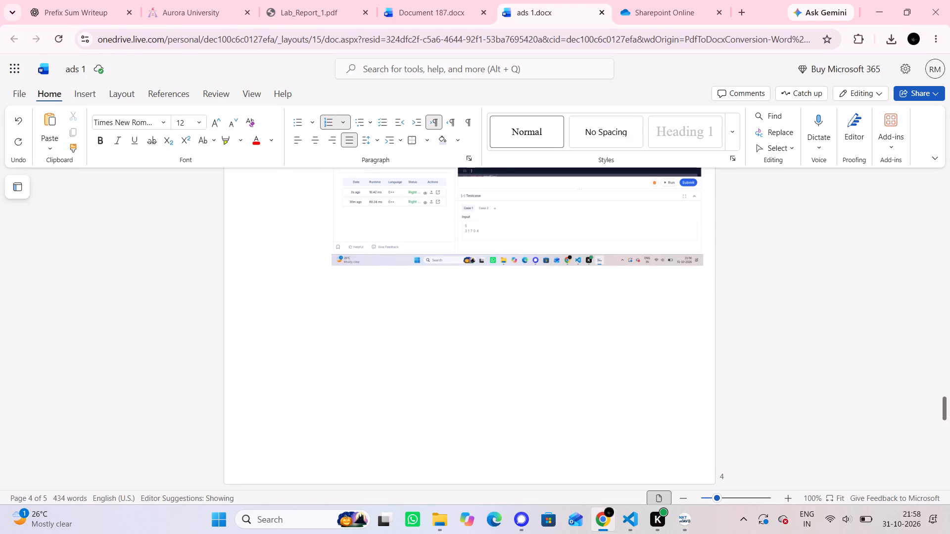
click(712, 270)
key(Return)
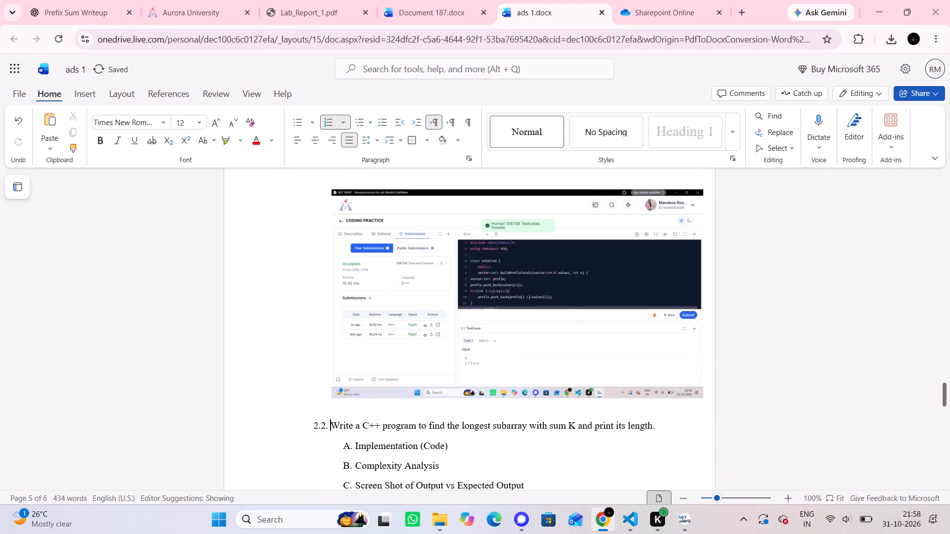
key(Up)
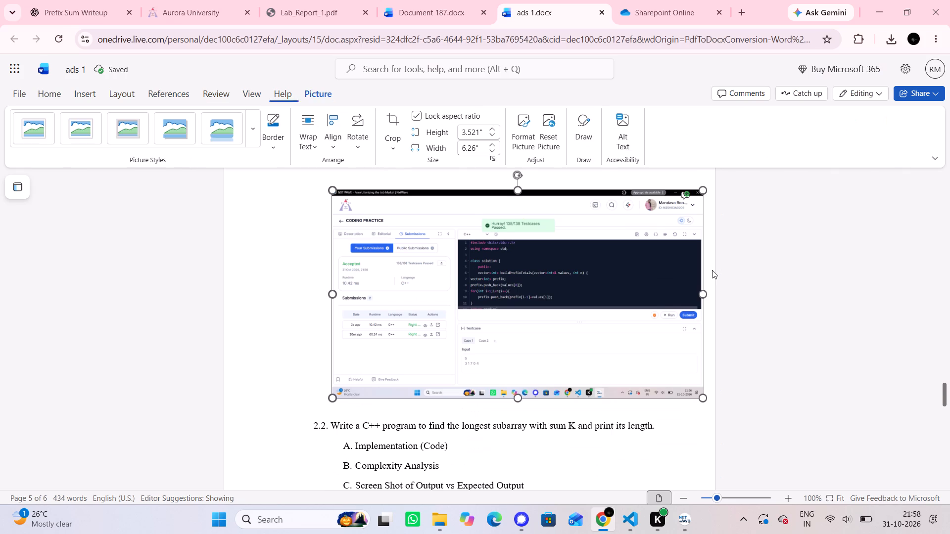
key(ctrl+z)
Paste the copied prefix sum example directly after experiment 2.1's output screenshot, above experiment 2.2, and check how it lies across the pages.
scroll(788, 270, up, 2)
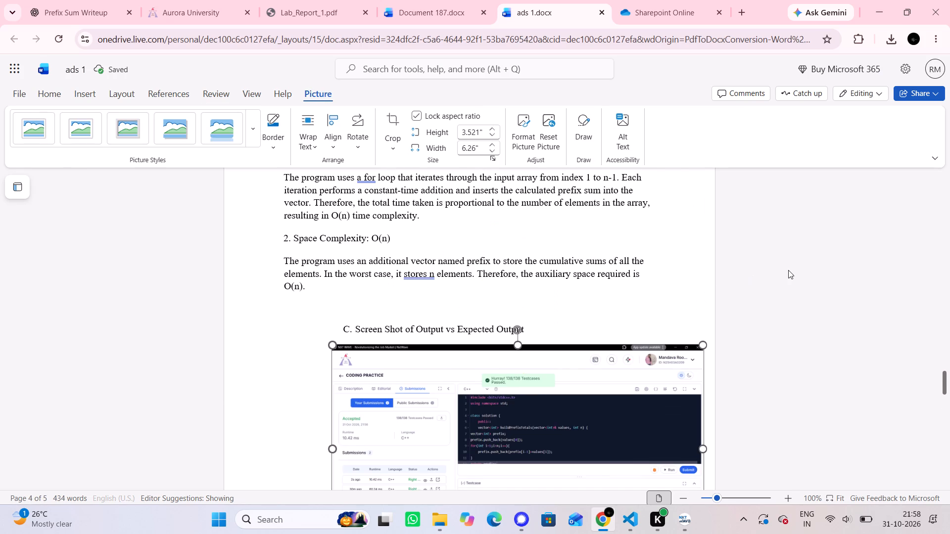
scroll(643, 269, up, 4)
scroll(643, 269, down, 7)
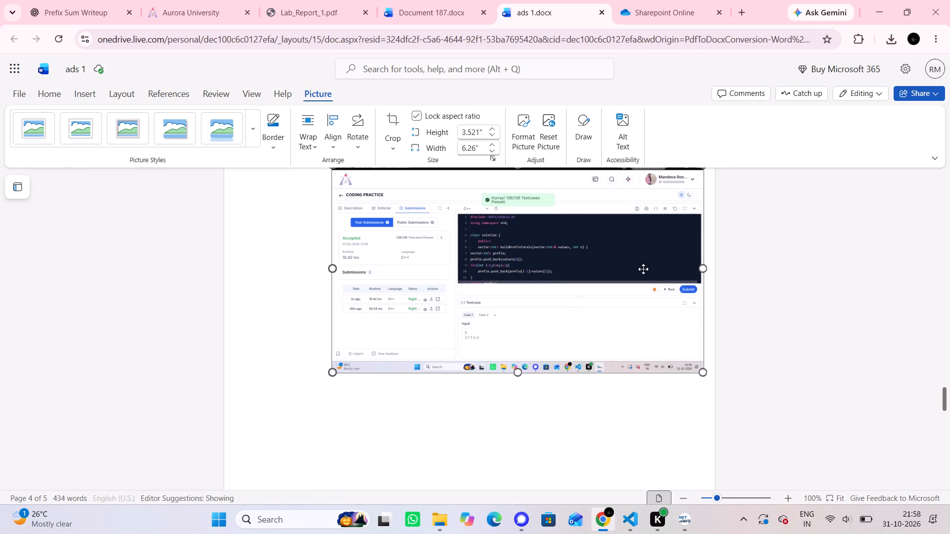
key(Right)
key(ctrl+v)
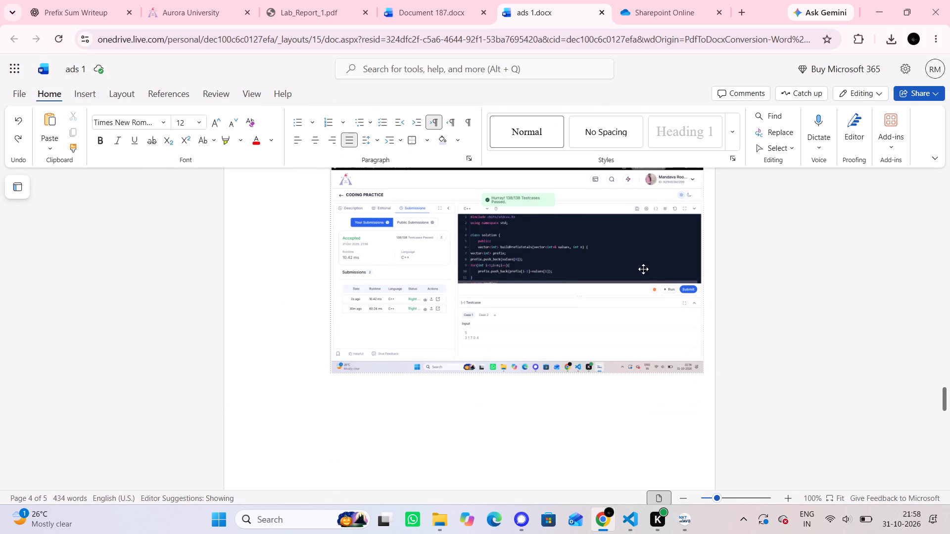
scroll(482, 304, right, 1)
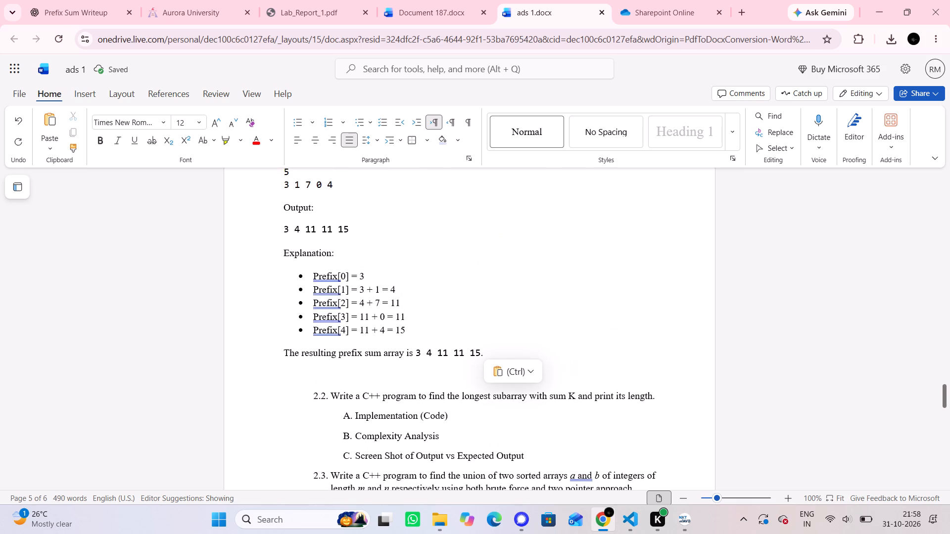
scroll(482, 304, up, 4)
scroll(482, 304, down, 2)
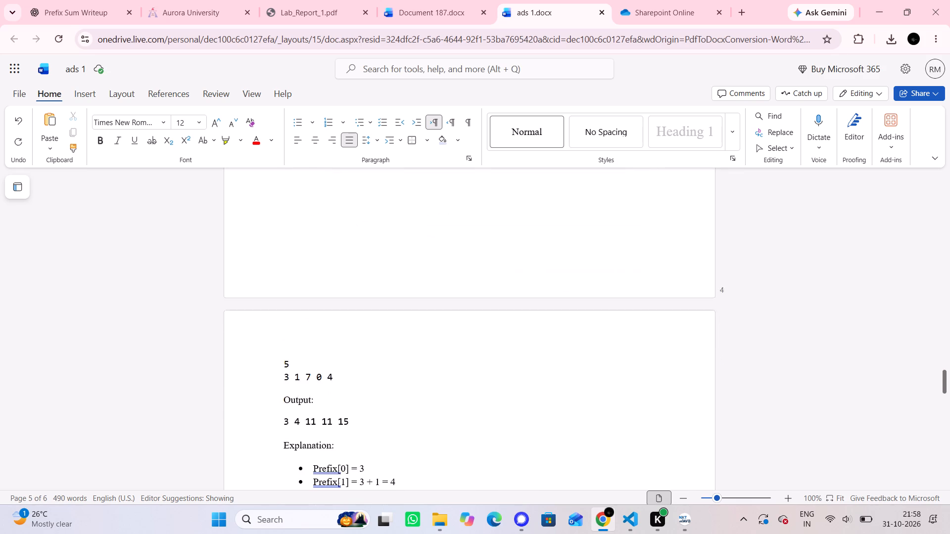
scroll(482, 304, down, 3)
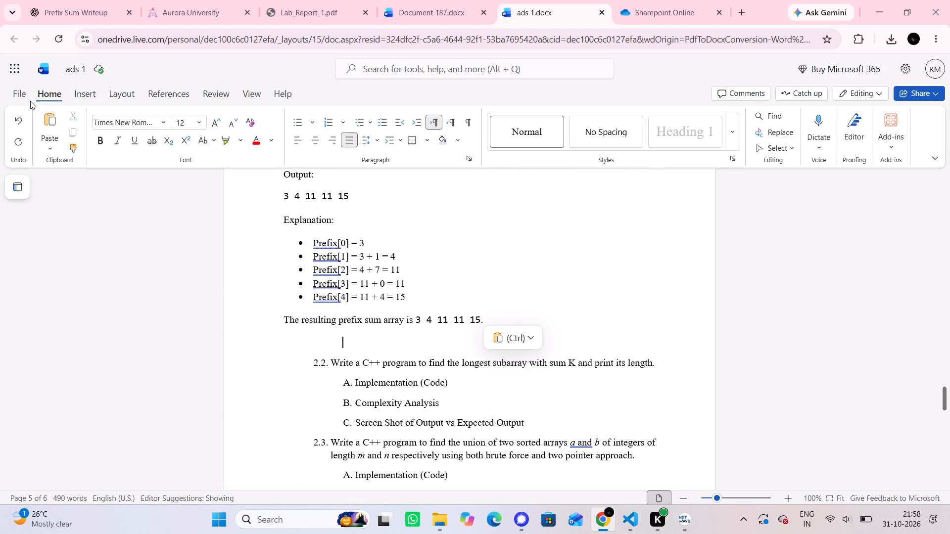
Download the lab report as a PDF and open the downloaded ads 1.pdf.
click(17, 98)
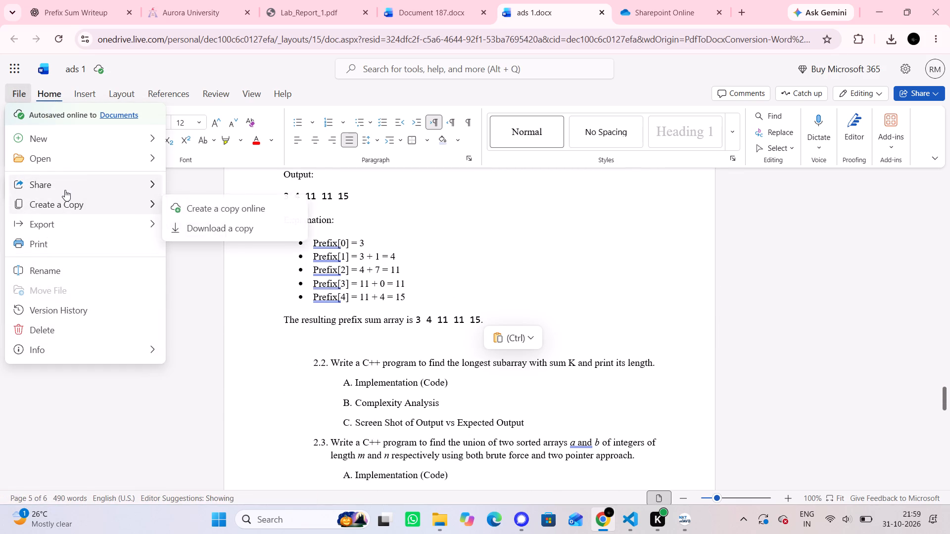
click(191, 232)
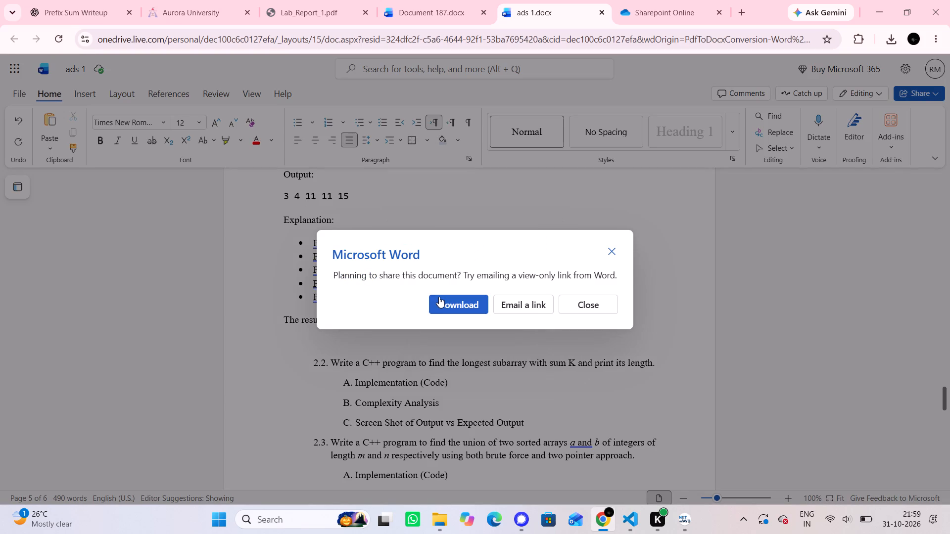
click(439, 297)
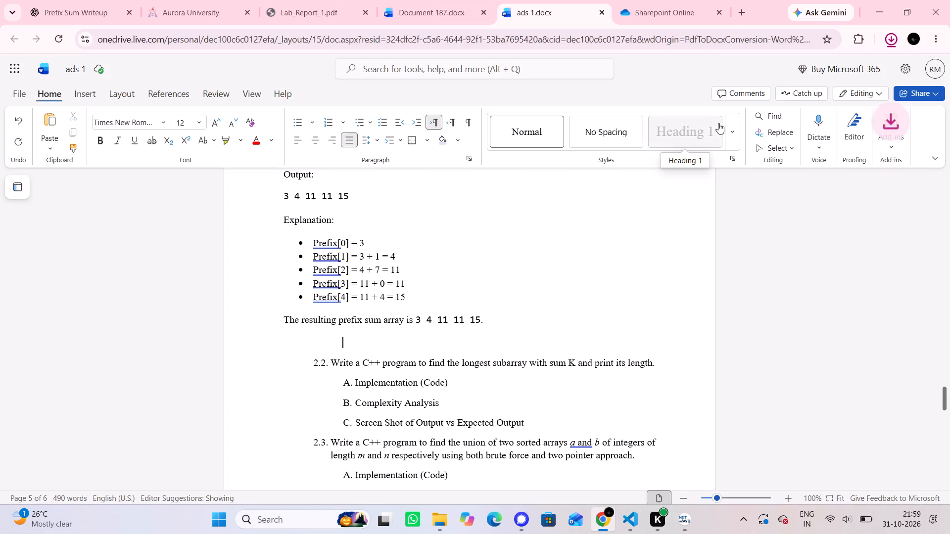
click(800, 70)
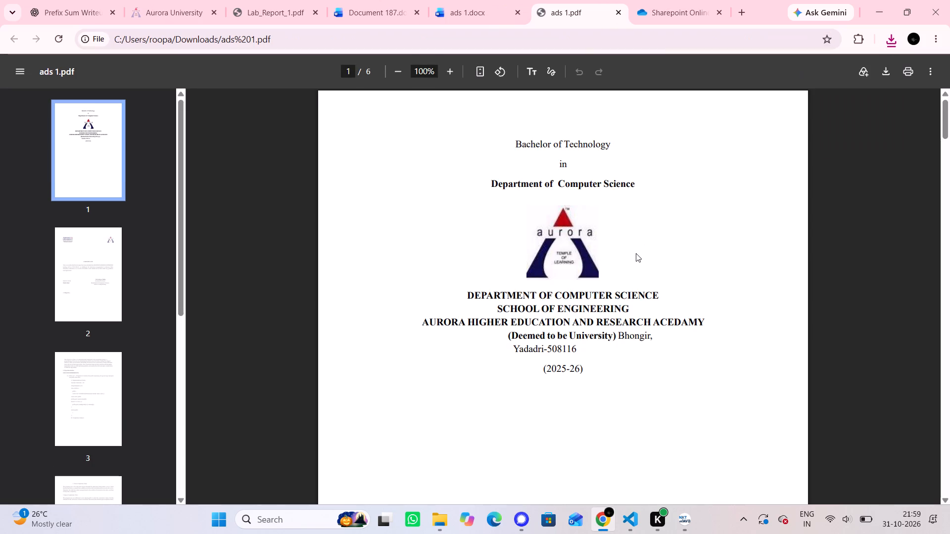
Examine the layout of ads 1.pdf from the cover page to the experiments after 2.1, and return to the ads 1 Word document.
scroll(636, 253, down, 10)
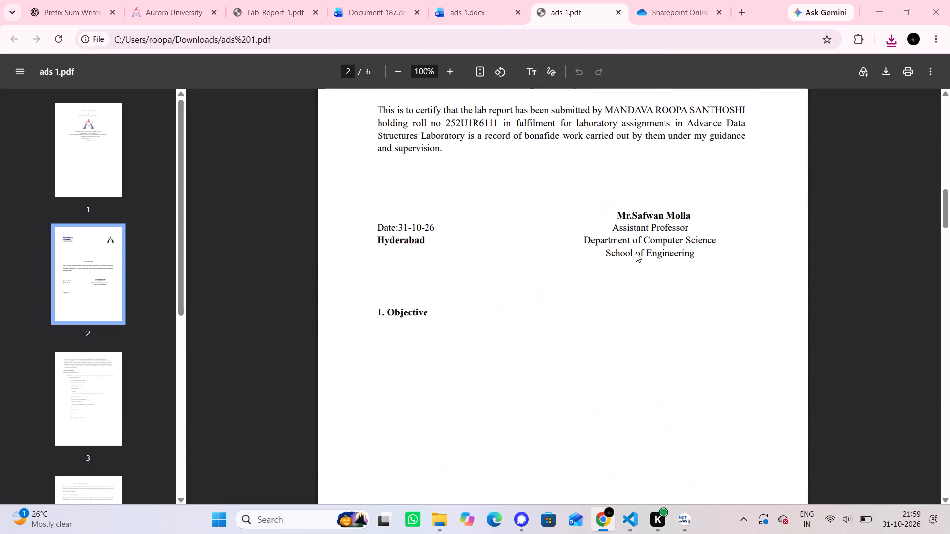
scroll(636, 253, down, 5)
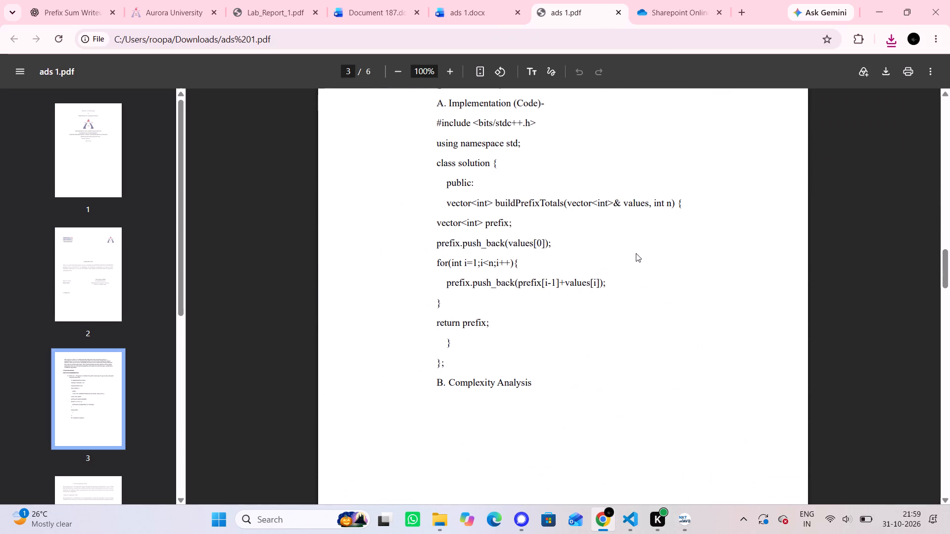
scroll(636, 253, down, 6)
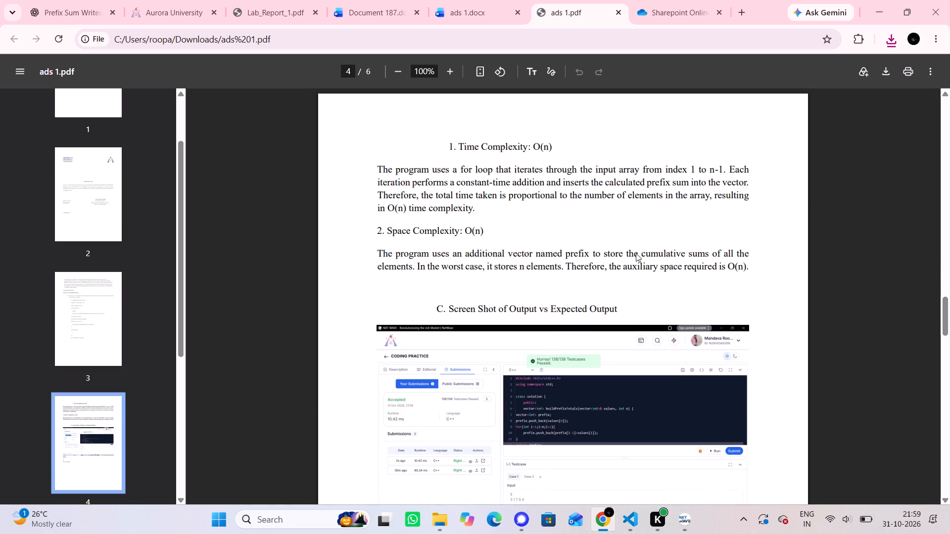
scroll(636, 253, down, 7)
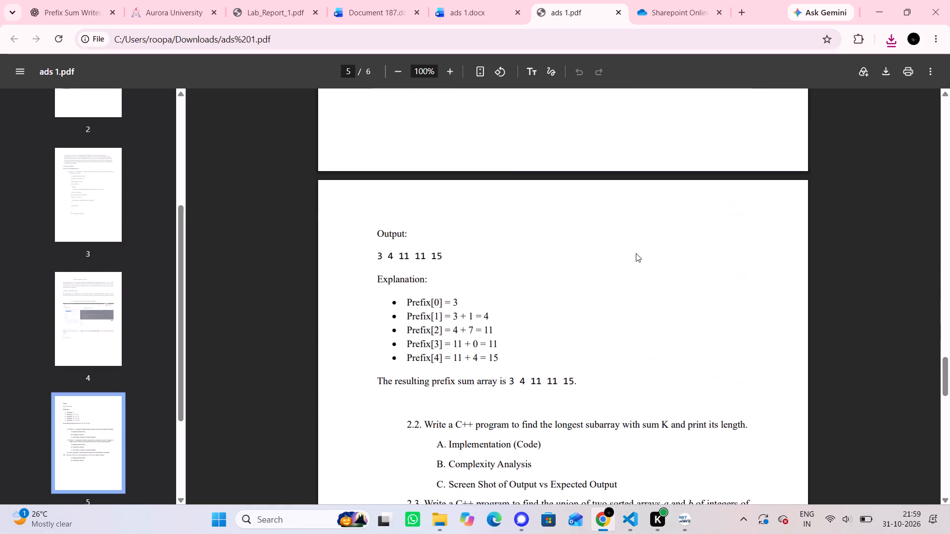
scroll(636, 253, down, 2)
scroll(636, 253, up, 1)
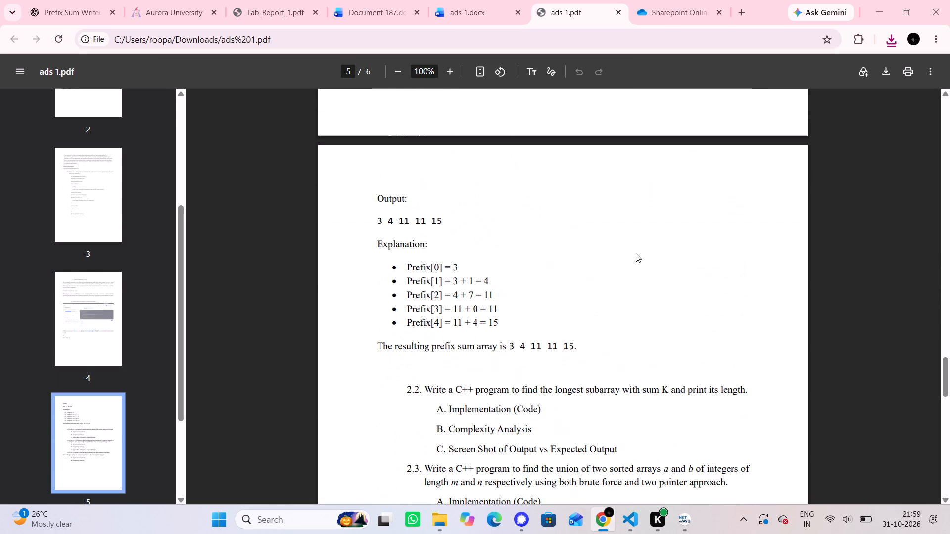
scroll(636, 253, up, 1)
click(393, 3)
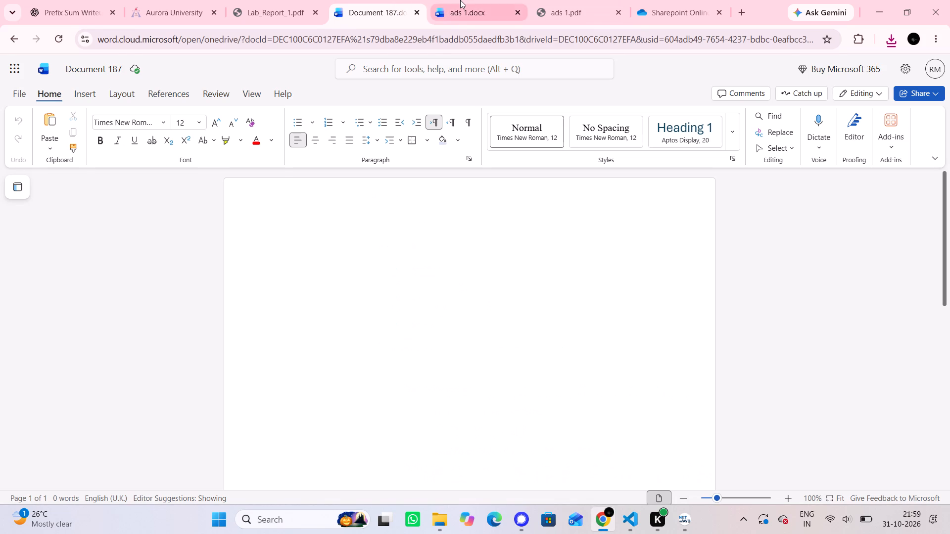
click(460, 0)
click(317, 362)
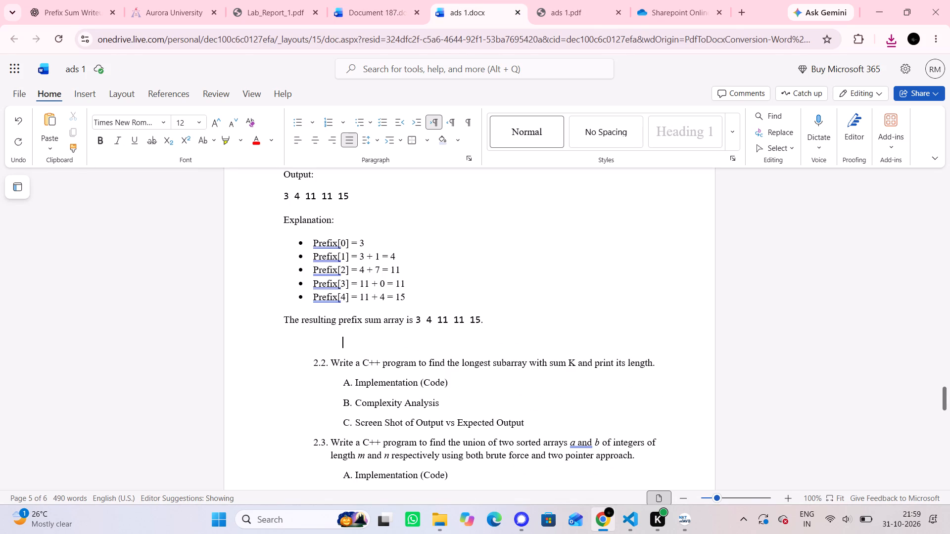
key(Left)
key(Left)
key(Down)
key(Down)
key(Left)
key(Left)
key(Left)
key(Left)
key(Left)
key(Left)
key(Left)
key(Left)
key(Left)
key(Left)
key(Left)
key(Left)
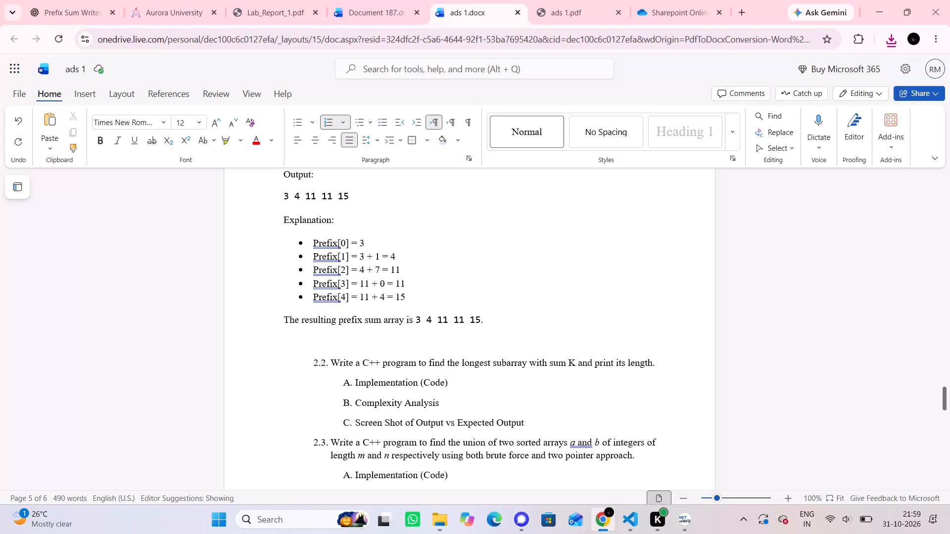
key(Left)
Select the pasted example from "Input:" to the resulting array line and indent it, moving the Prefix bullets five levels inward.
scroll(343, 319, up, 3)
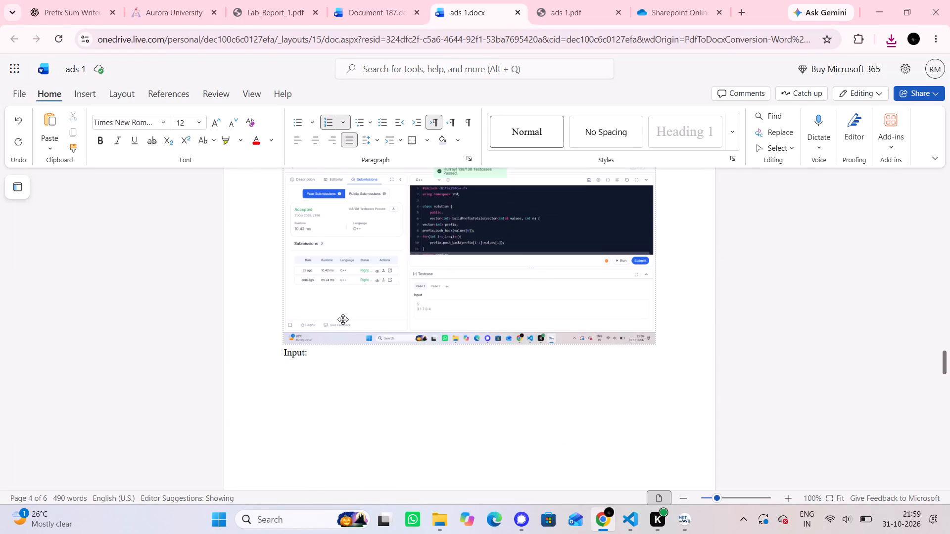
scroll(343, 319, up, 1)
drag(282, 280, 328, 364)
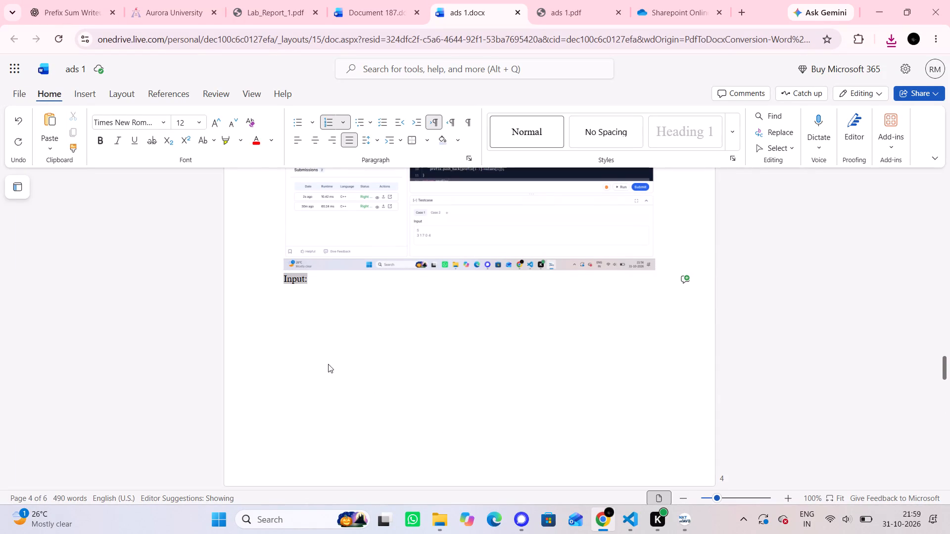
drag(328, 364, 377, 490)
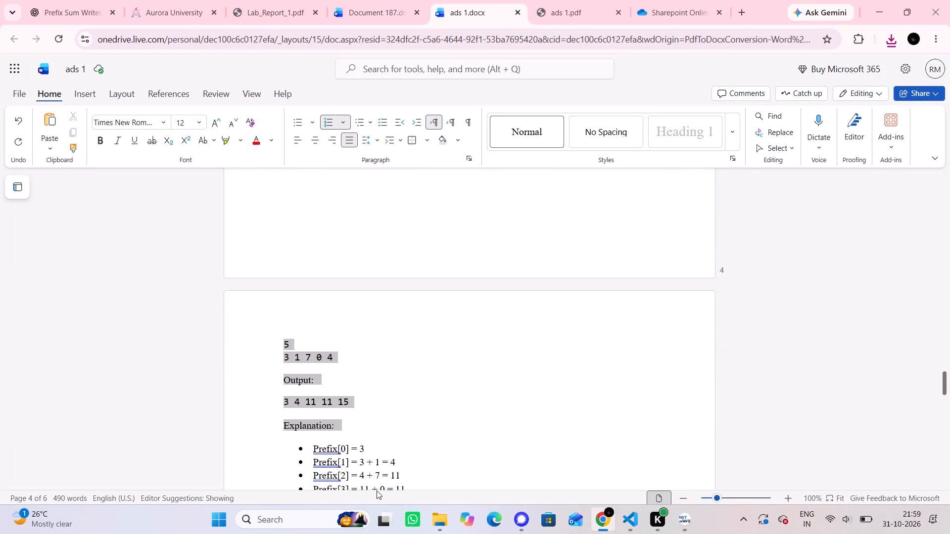
drag(377, 490, 505, 329)
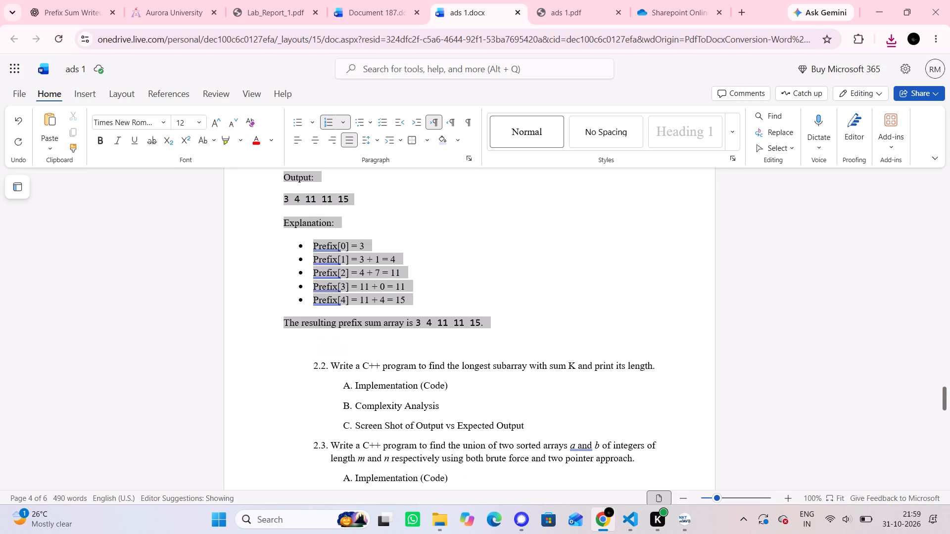
drag(505, 329, 506, 326)
key(Tab)
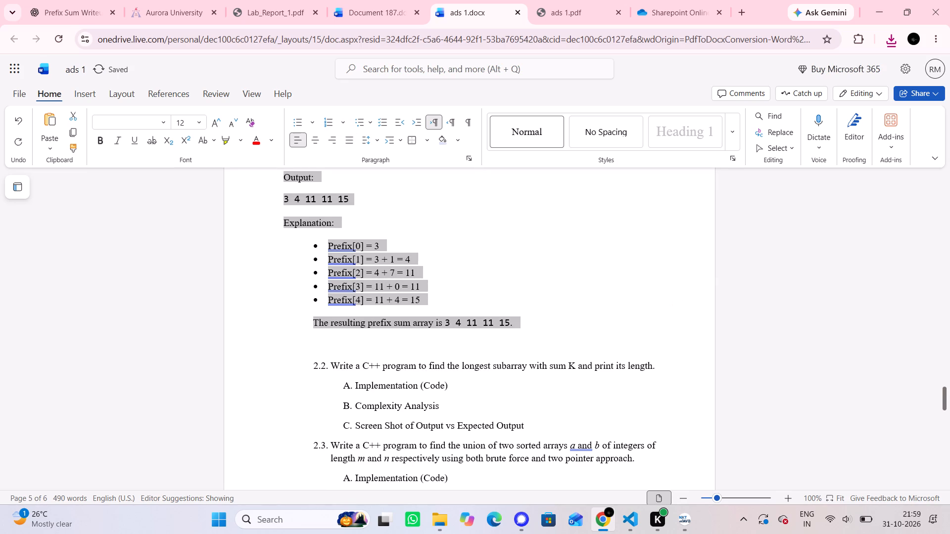
key(Tab)
key(Tab)
key(Tab)
key(Tab)
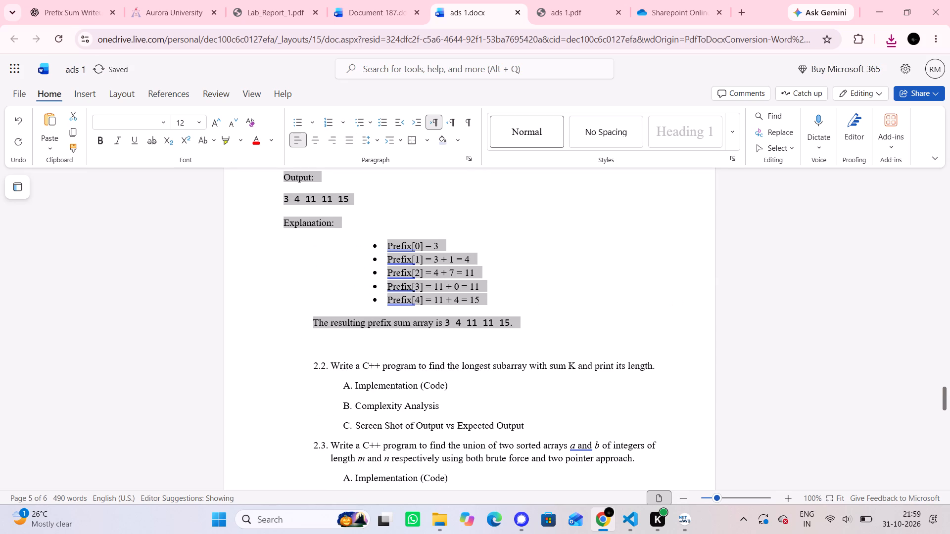
click(527, 299)
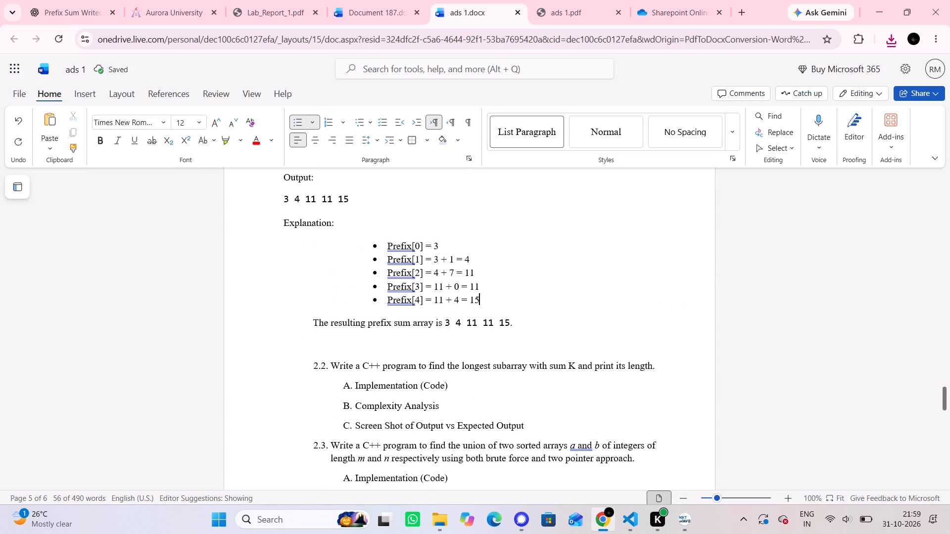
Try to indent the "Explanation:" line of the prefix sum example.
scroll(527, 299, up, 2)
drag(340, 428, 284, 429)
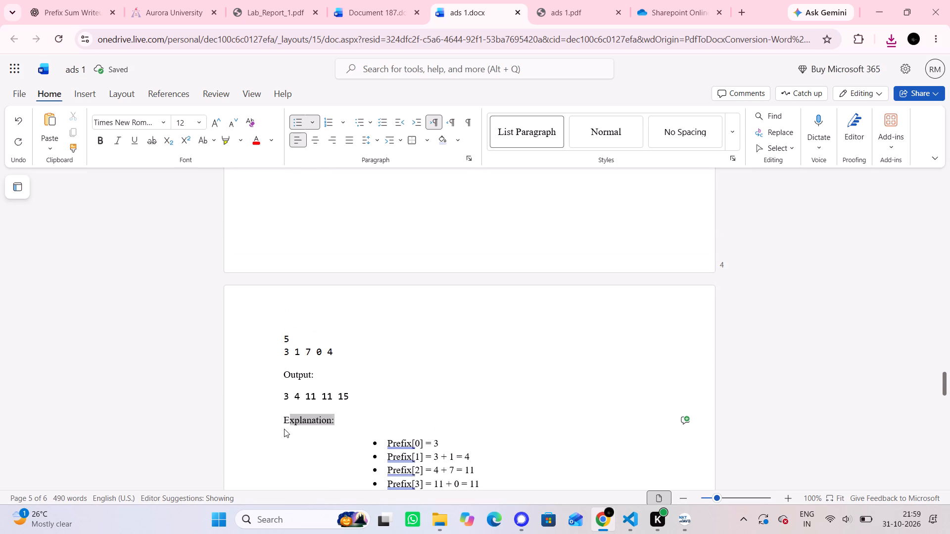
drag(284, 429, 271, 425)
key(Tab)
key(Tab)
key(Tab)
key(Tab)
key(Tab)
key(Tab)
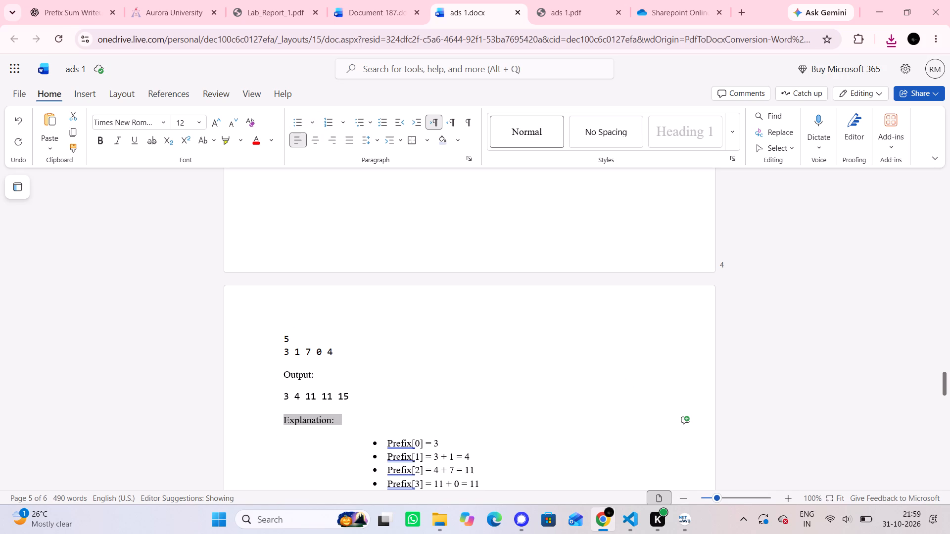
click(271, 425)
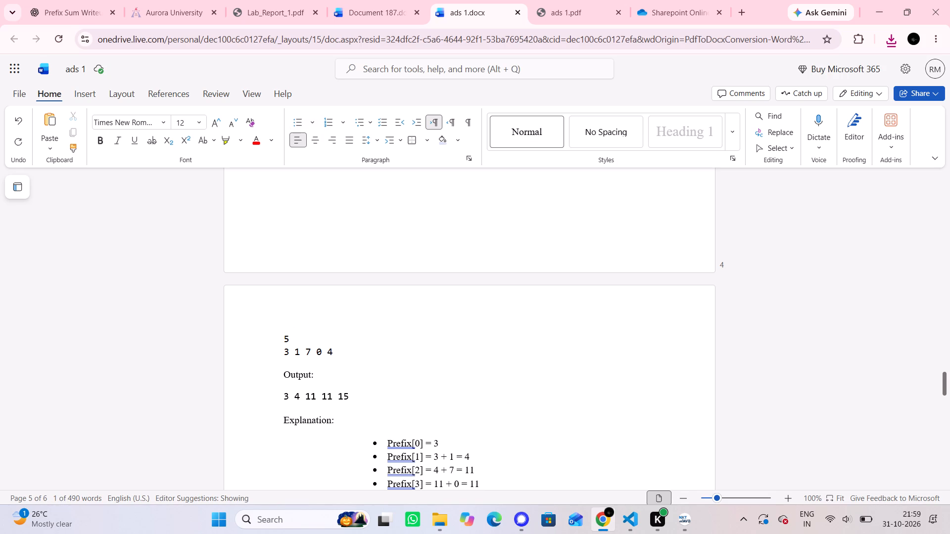
Look through the whole report from the last page back to the cover page to check its layout.
scroll(271, 425, up, 5)
scroll(271, 425, down, 18)
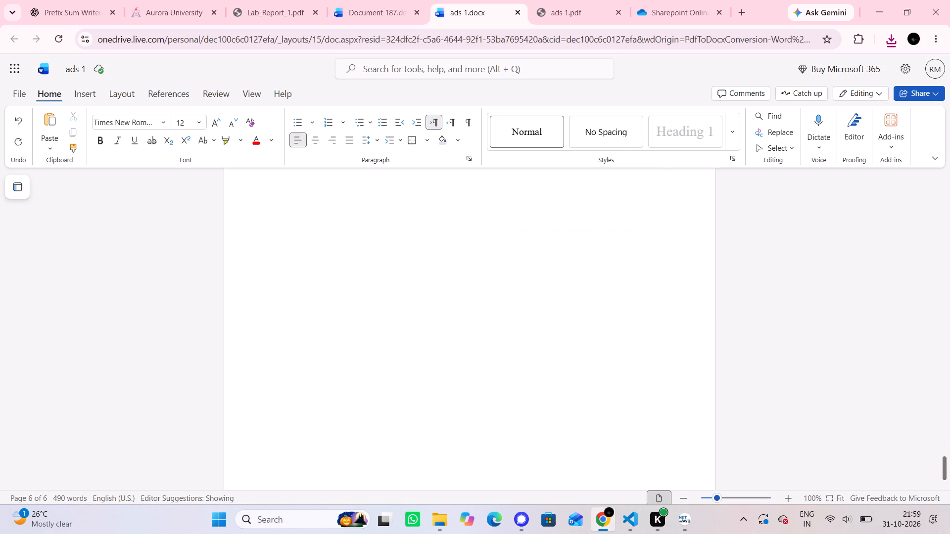
scroll(271, 425, down, 6)
scroll(271, 425, up, 14)
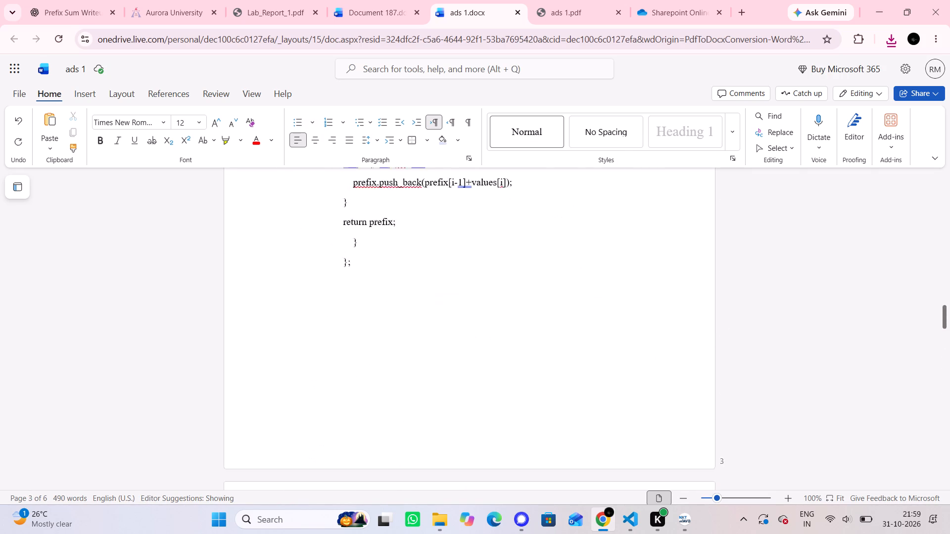
scroll(271, 425, up, 20)
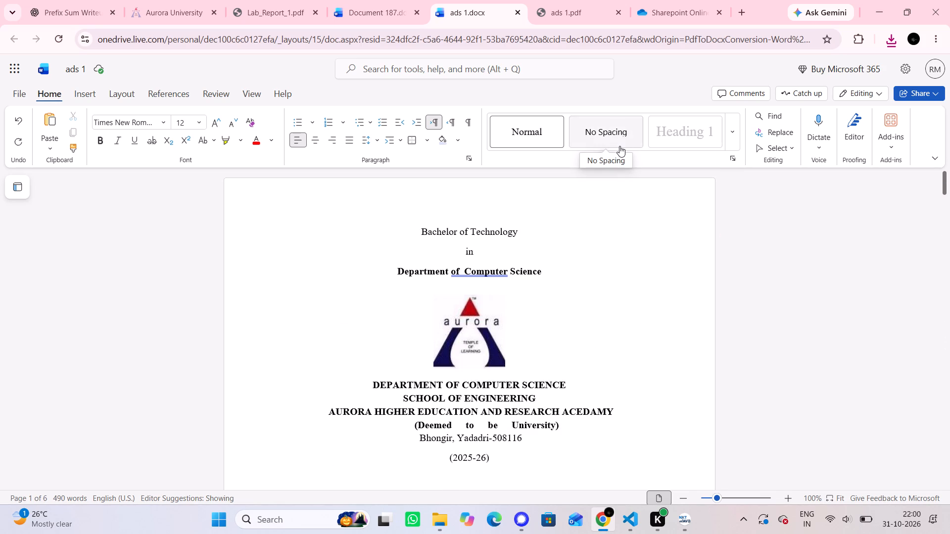
Close the Chrome window with the lab report.
click(943, 6)
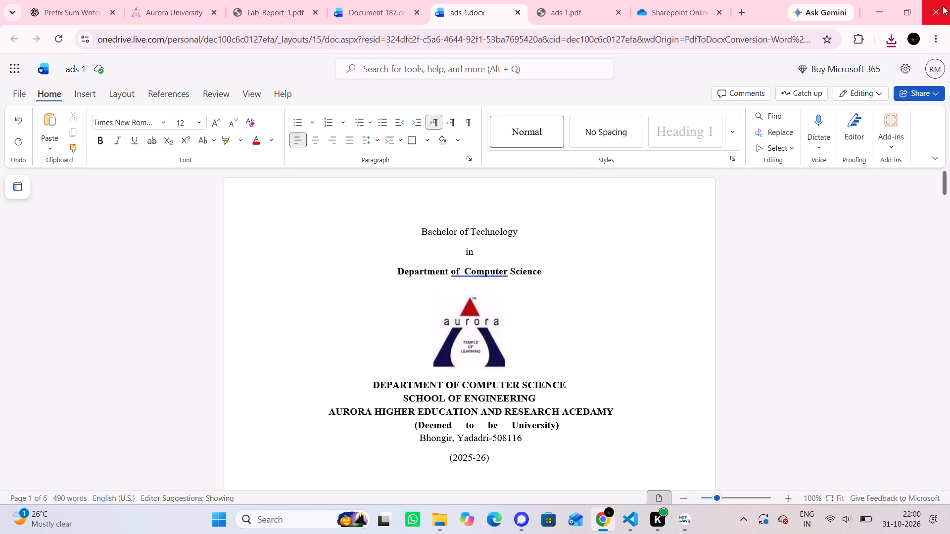
click(943, 6)
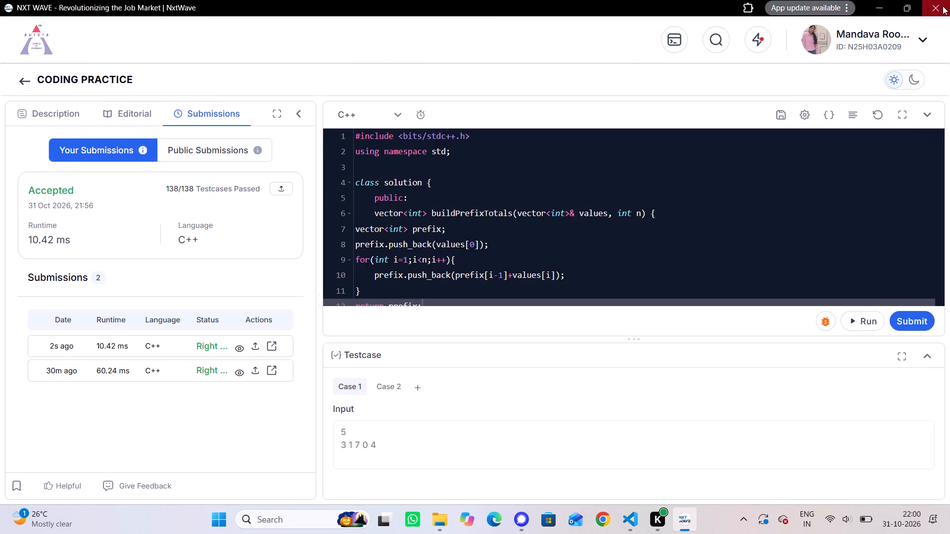